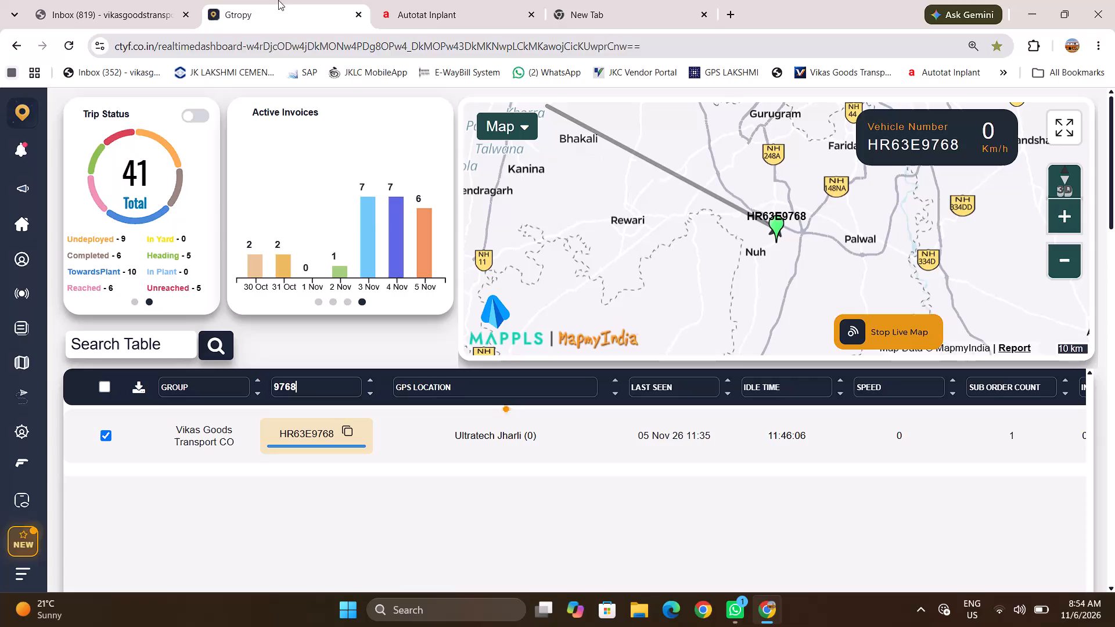
Open the notifications of the vehicle tracking dashboard.
left_click(22, 154)
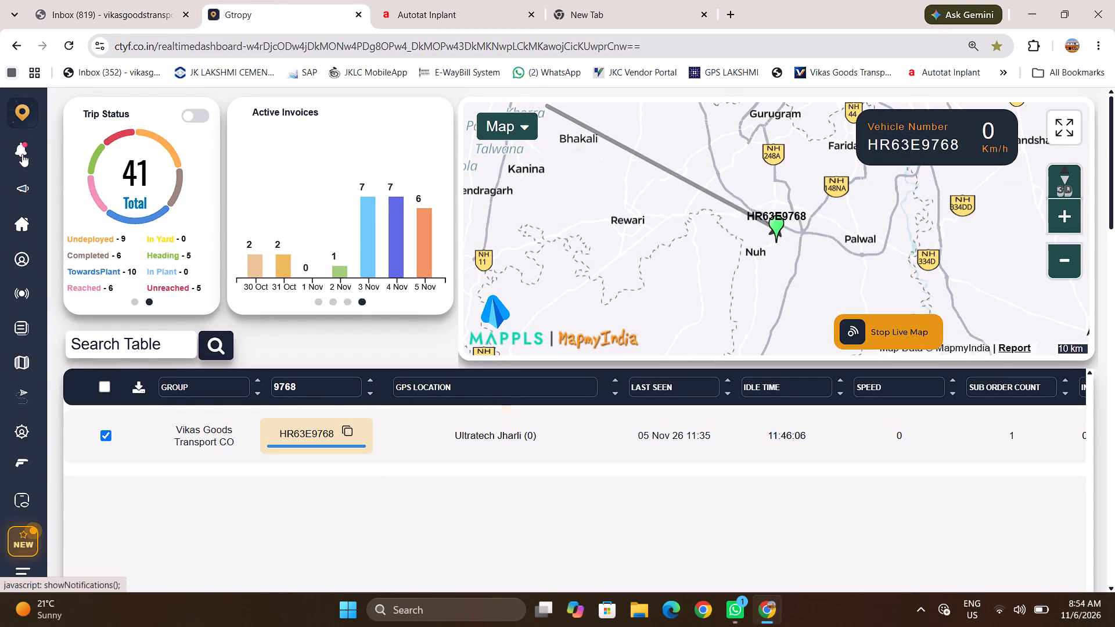
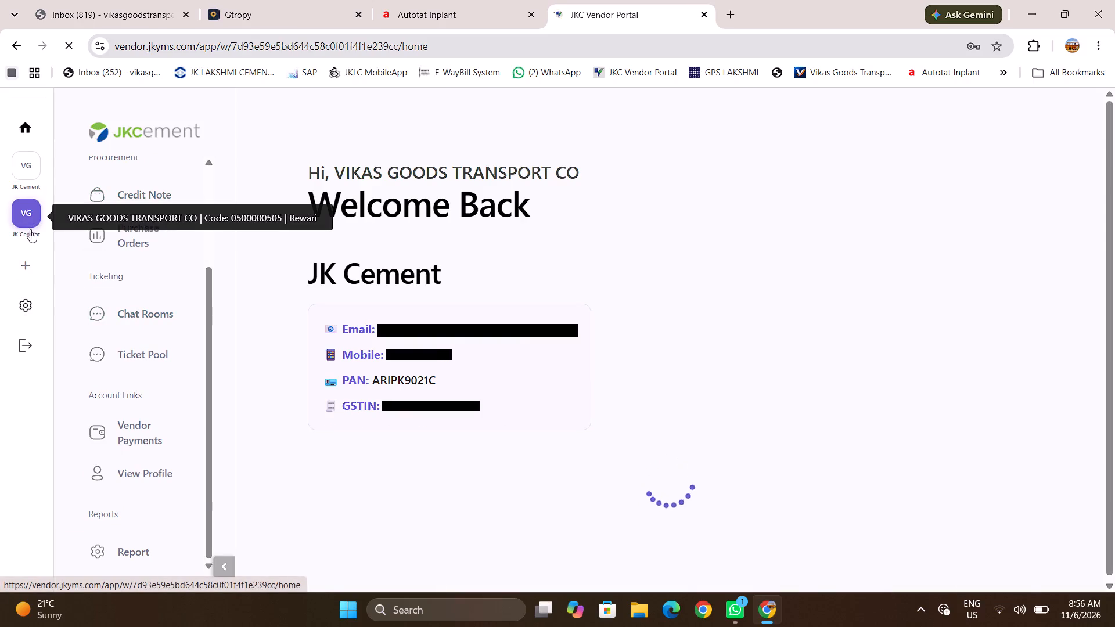
Open the Purchase Orders section of the JK Cement vendor workspace for Rewari.
scroll(114, 328, "up", 3)
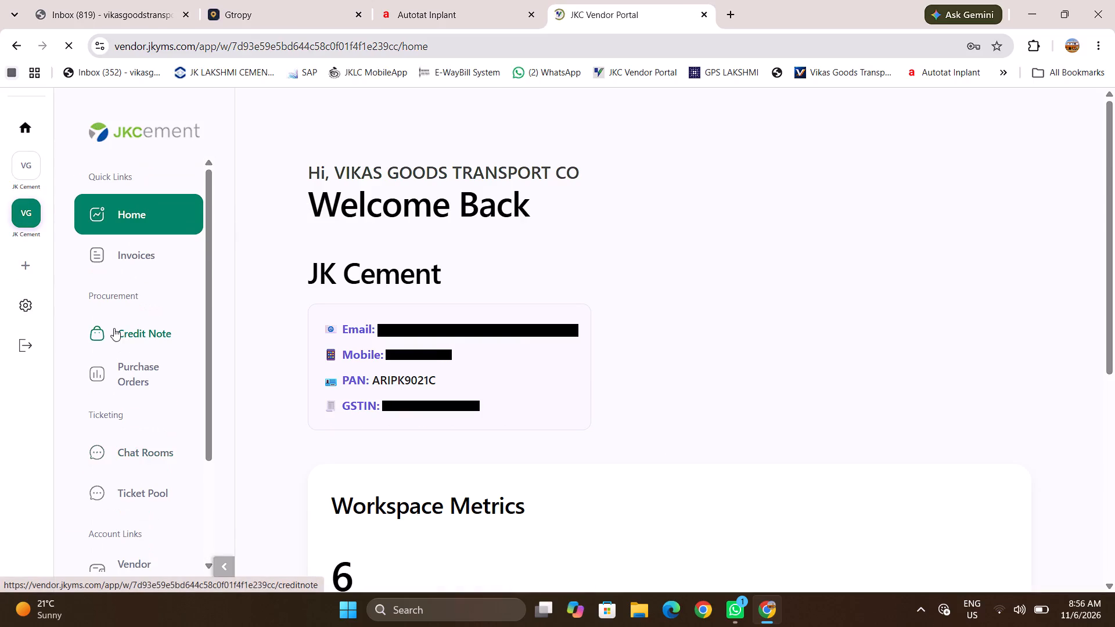
scroll(114, 328, "down", 3)
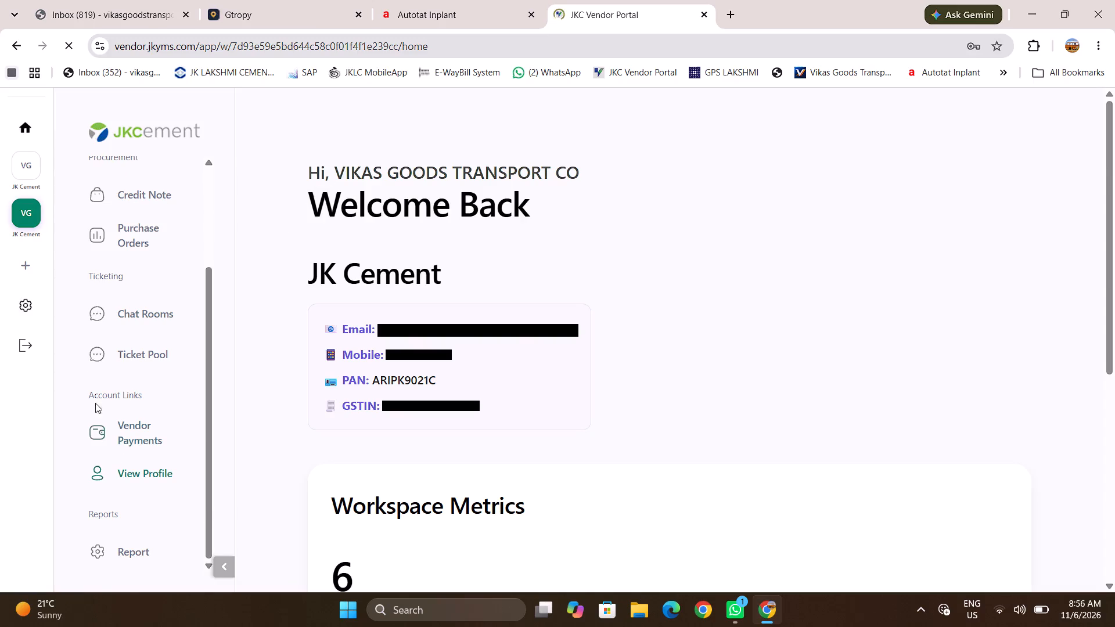
scroll(104, 474, "down", 2)
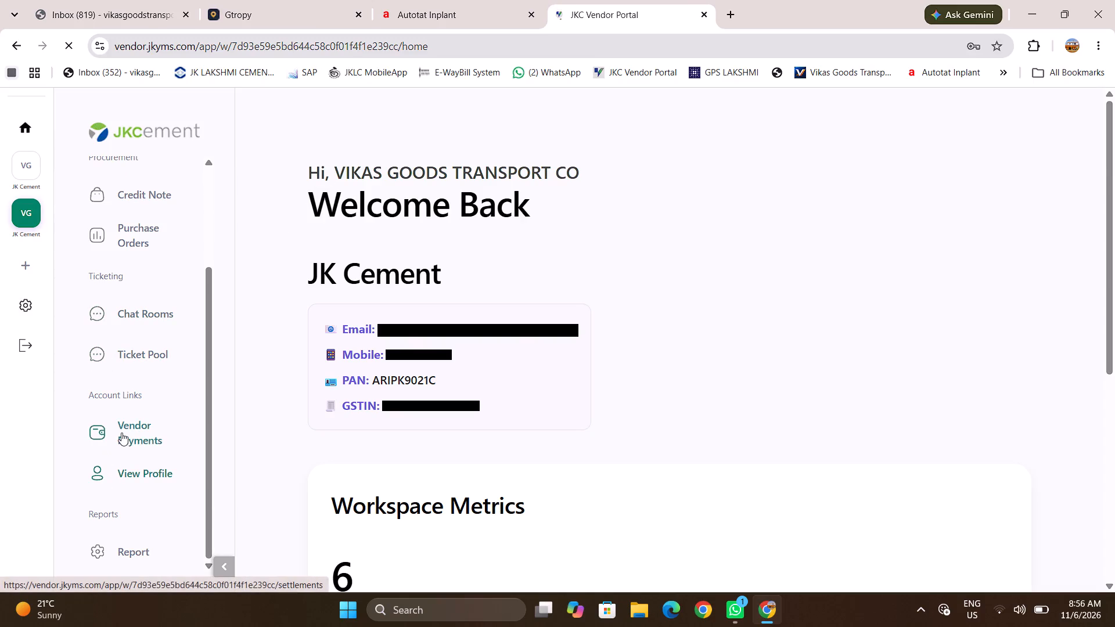
scroll(121, 433, "up", 1)
left_click(101, 257)
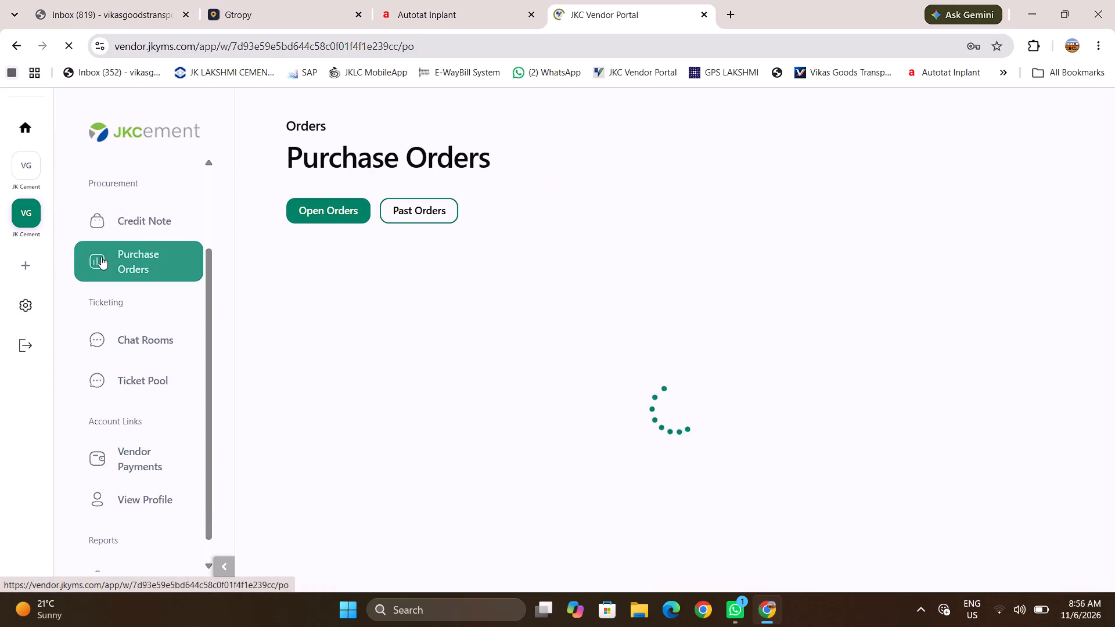
Set the purchase order date range to 01 Aug 26 - 06 Nov 26.
scroll(453, 381, "down", 3)
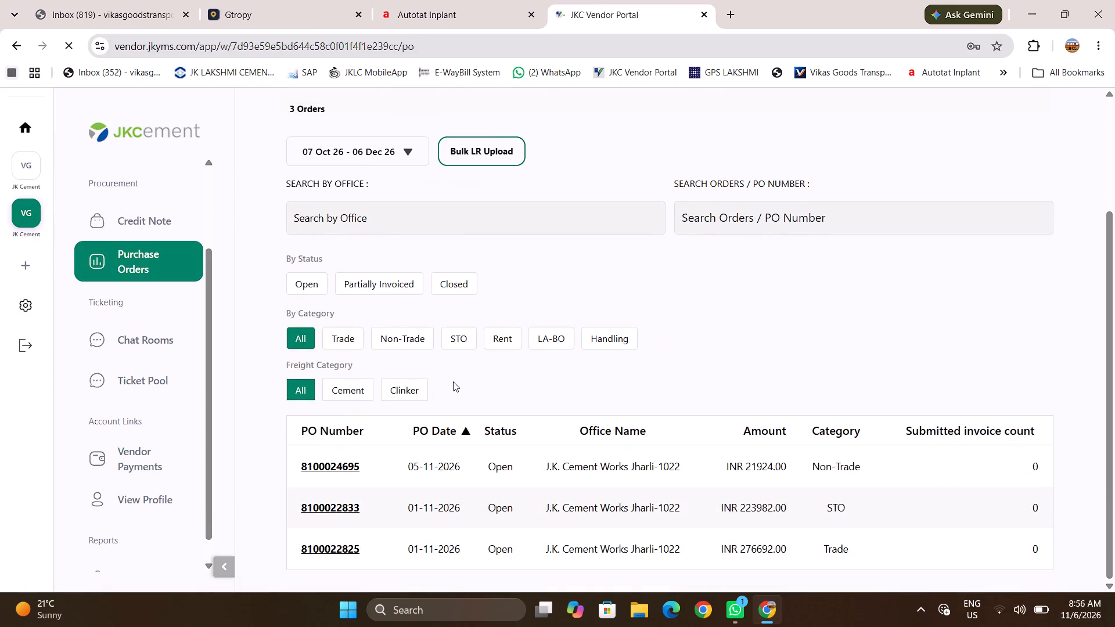
scroll(453, 381, "down", 2)
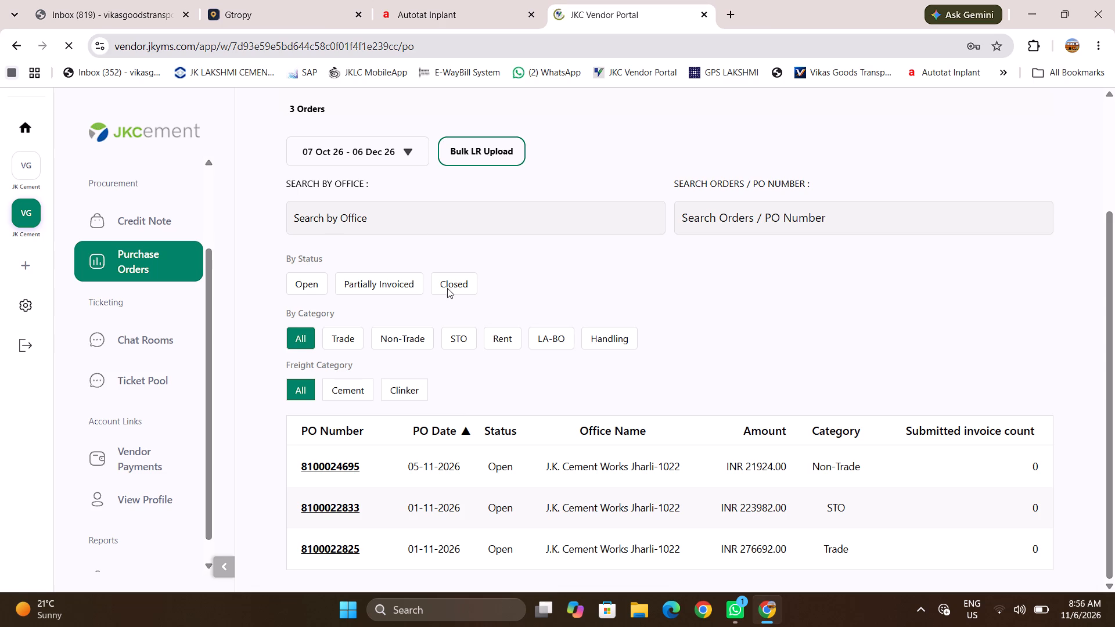
left_click(390, 150)
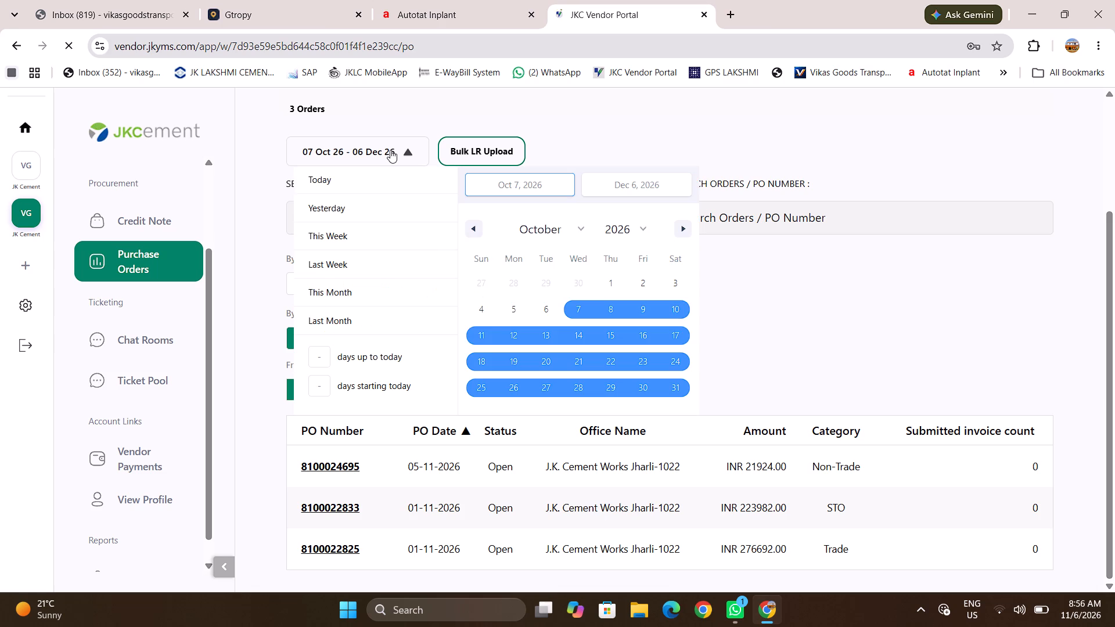
left_click(476, 229)
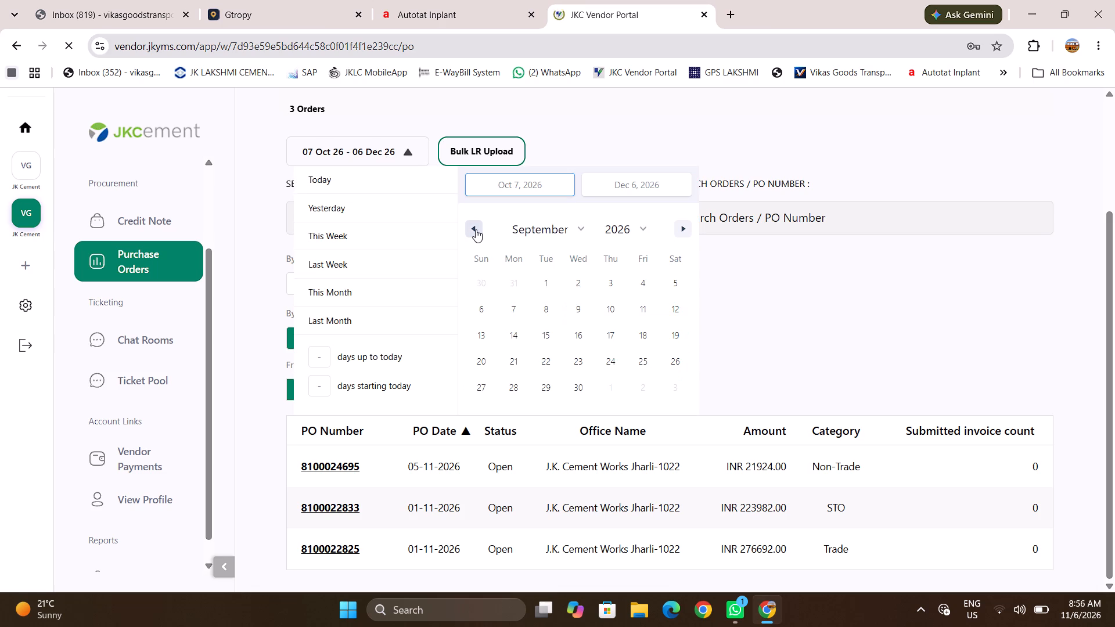
left_click(476, 229)
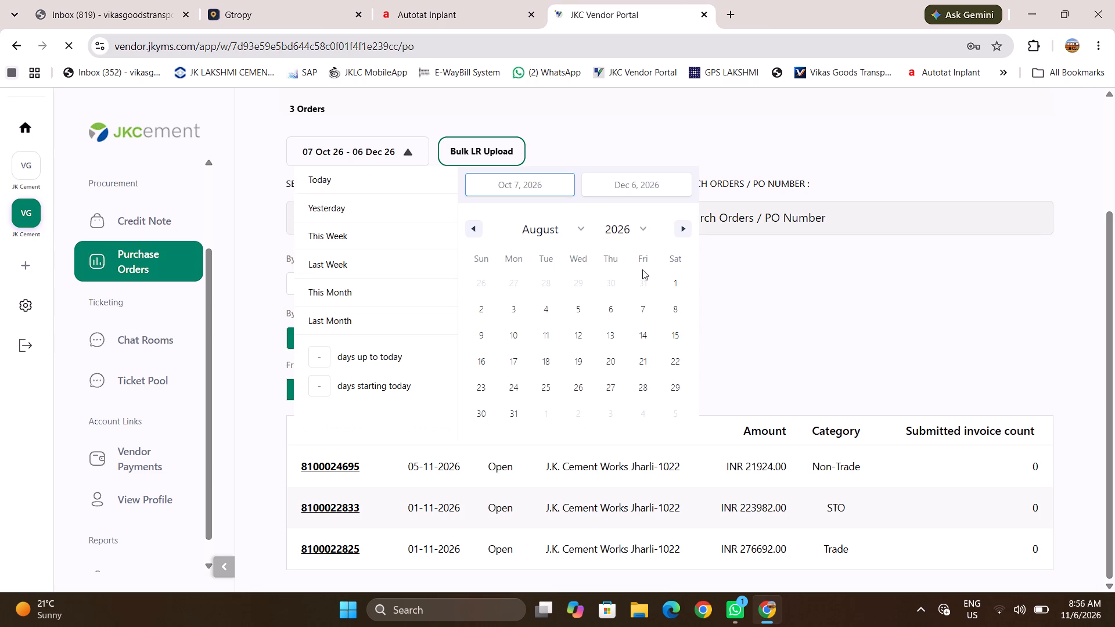
left_click(668, 284)
triple_click(679, 241)
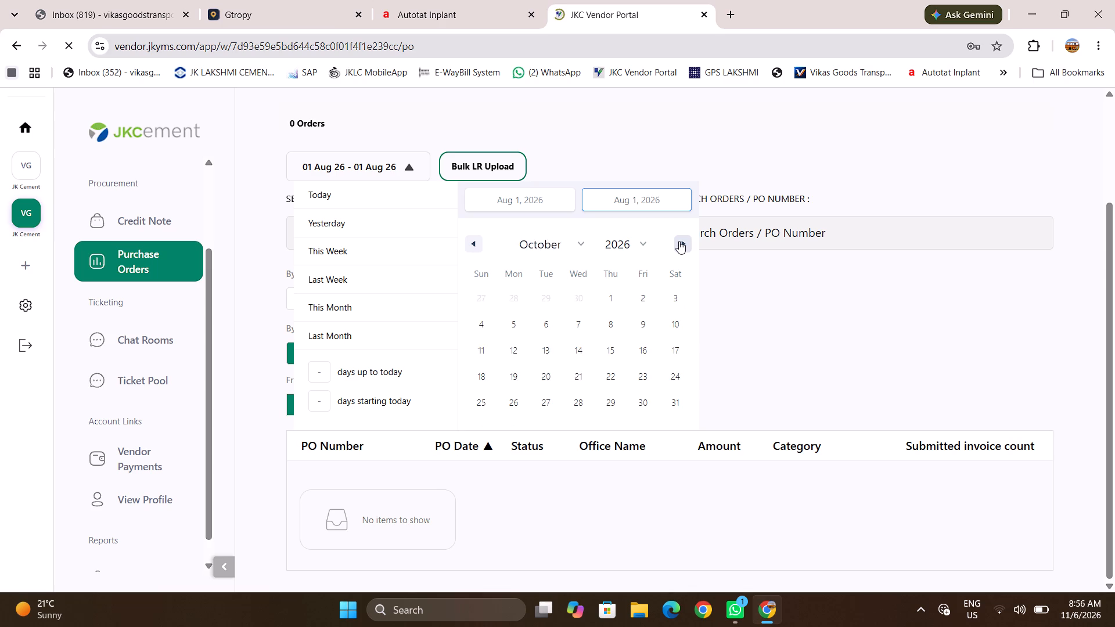
left_click(639, 298)
left_click(792, 319)
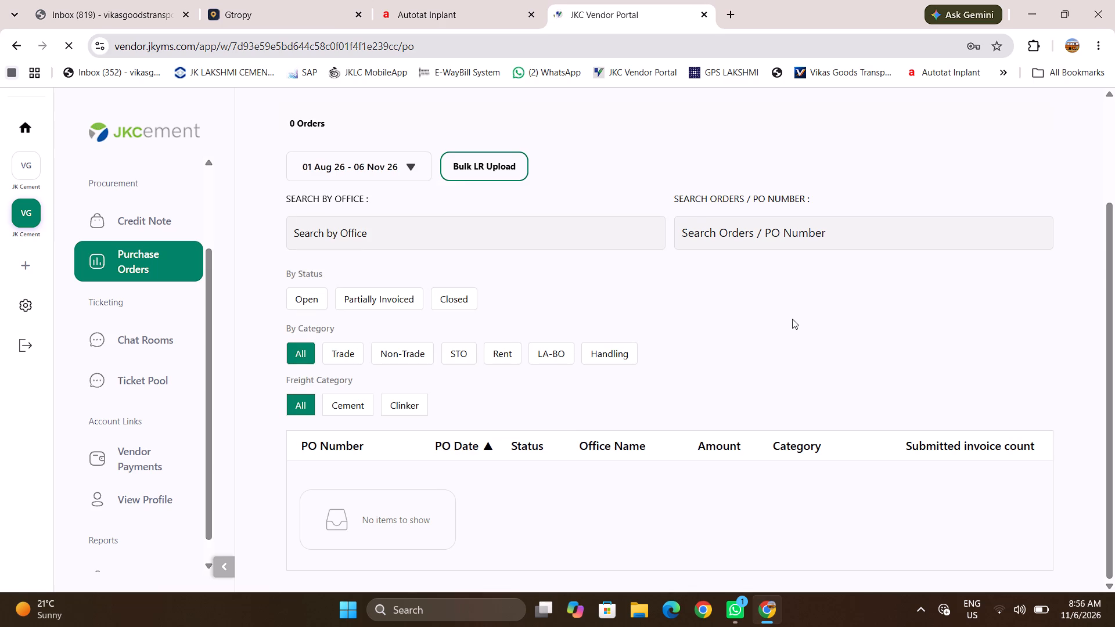
scroll(494, 505, "down", 2)
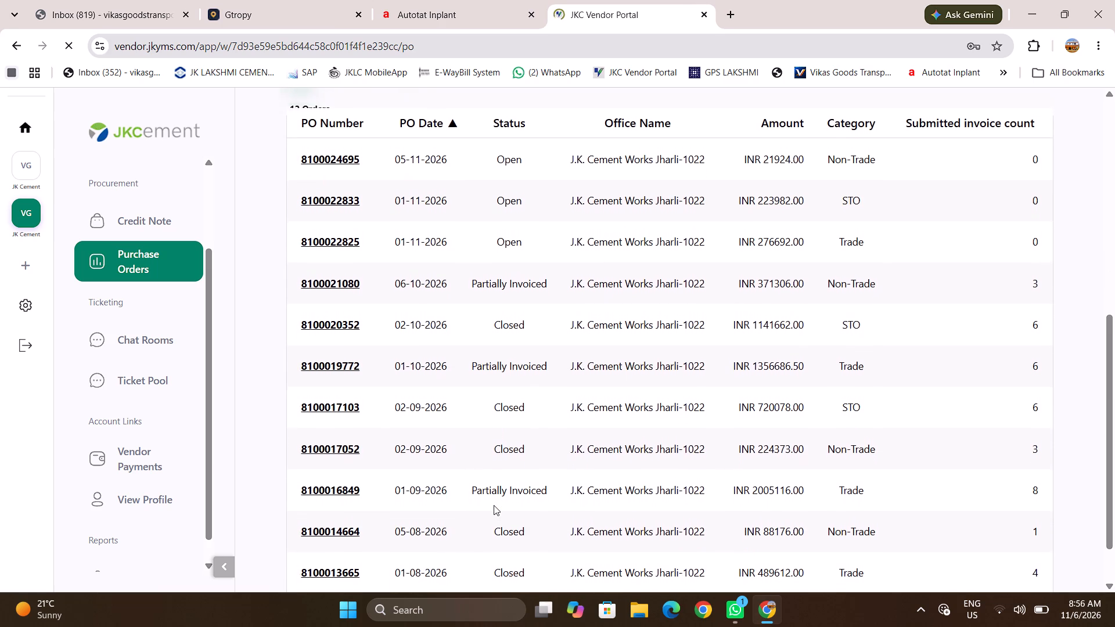
scroll(494, 505, "down", 1)
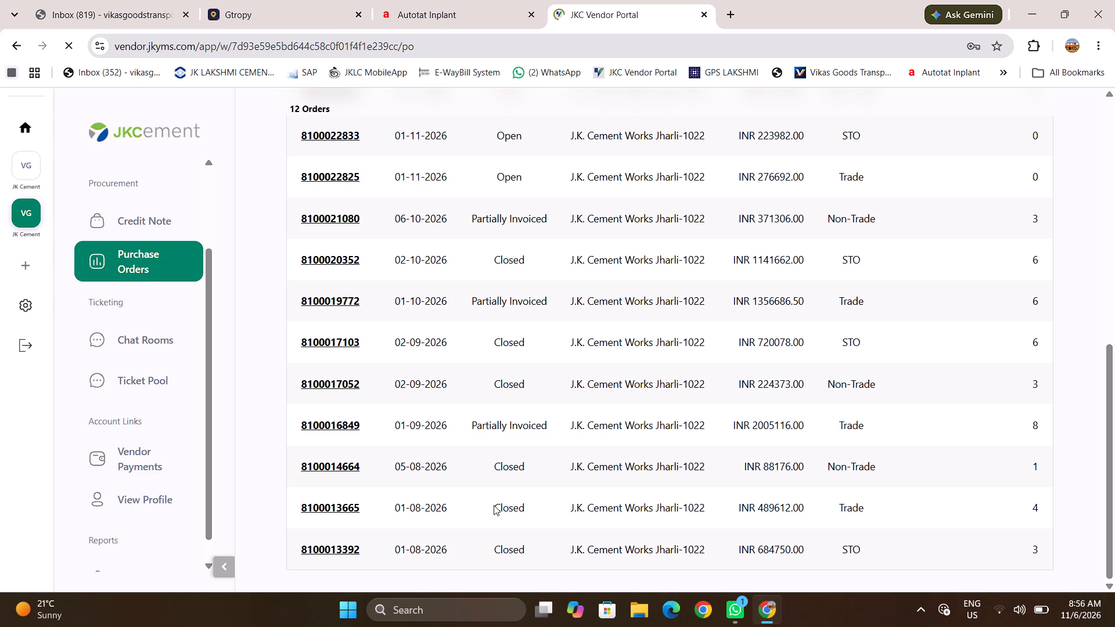
scroll(494, 505, "down", 2)
left_click(347, 417)
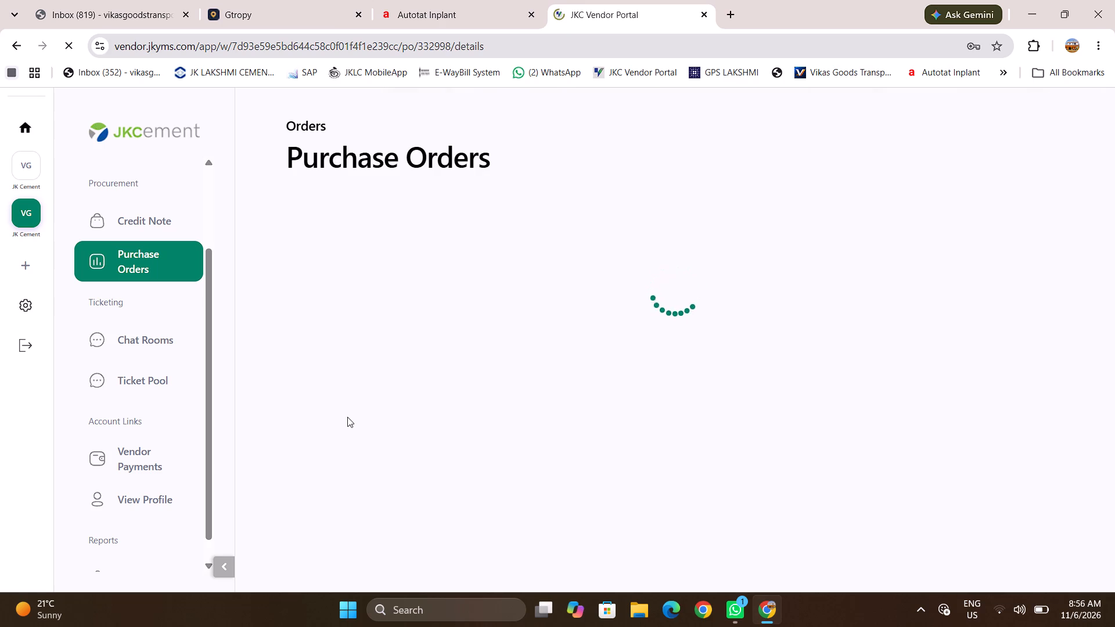
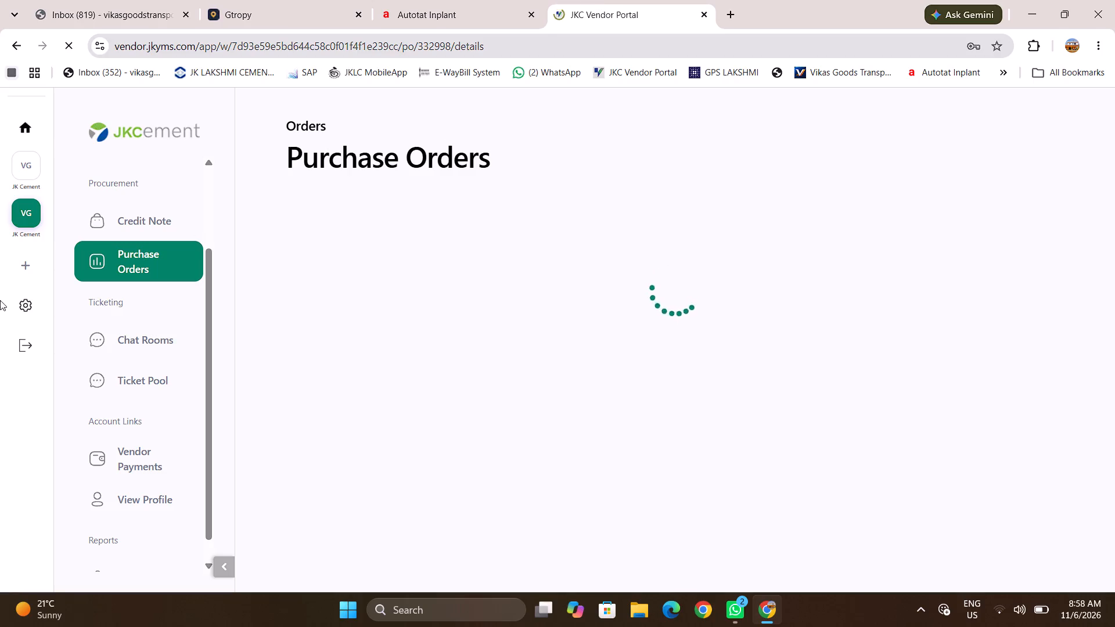
left_click(30, 158)
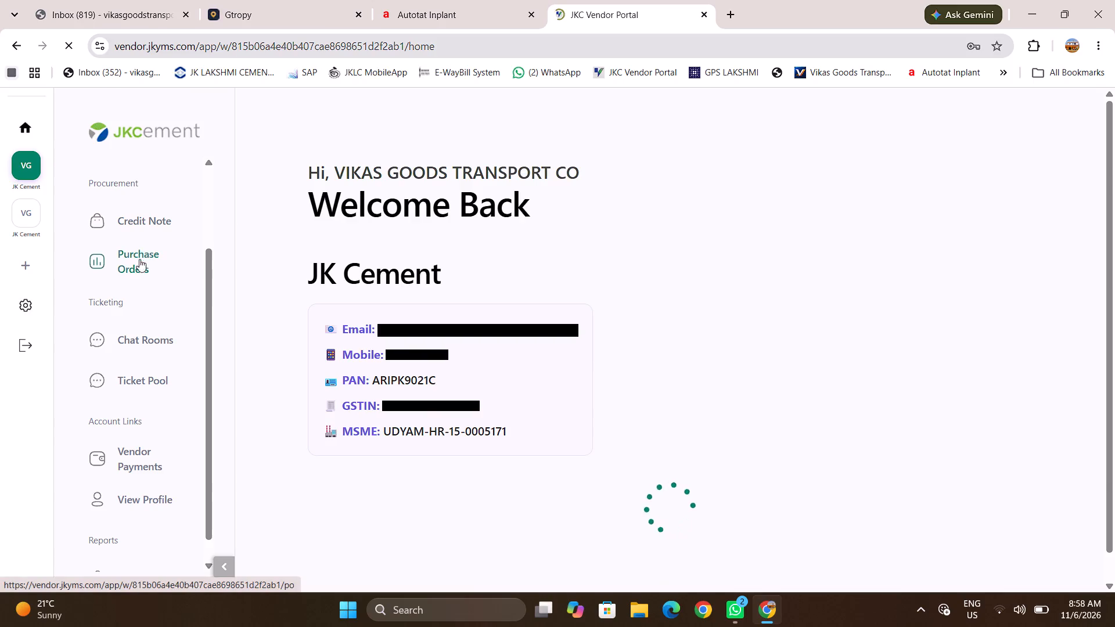
left_click(145, 255)
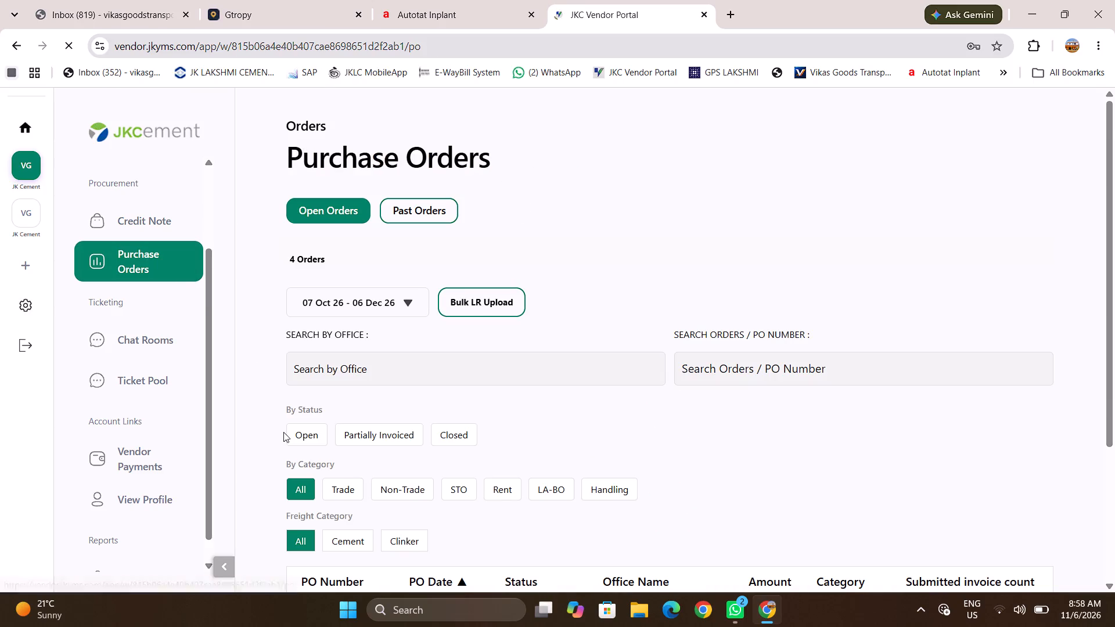
Set the purchase order date range to 01 Aug 26 - 06 Nov 26.
scroll(283, 432, "down", 5)
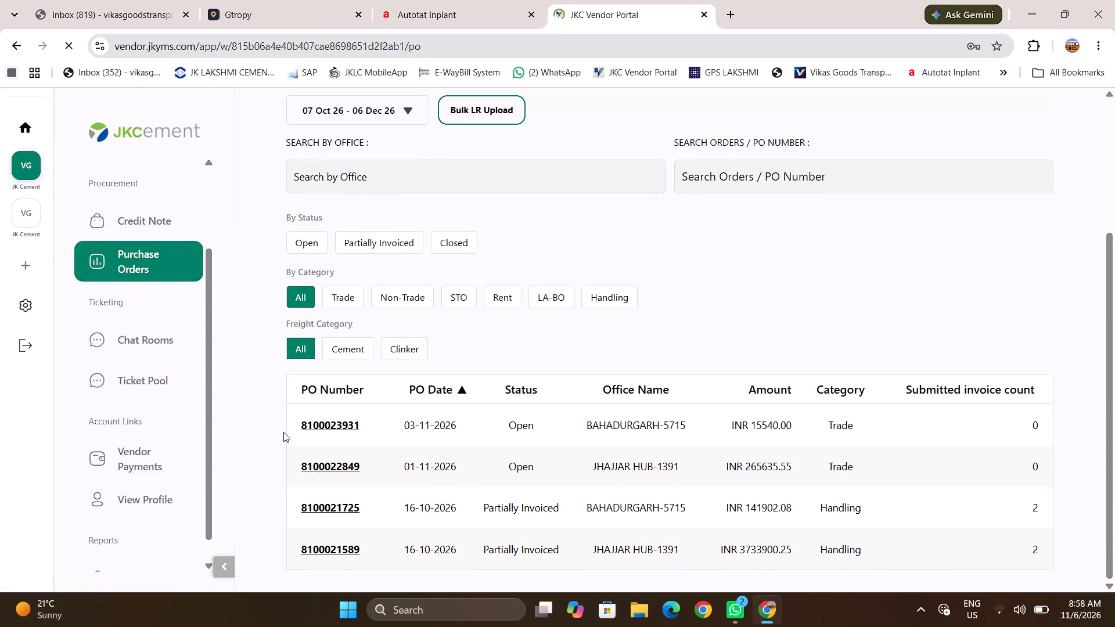
scroll(283, 432, "down", 1)
left_click(358, 116)
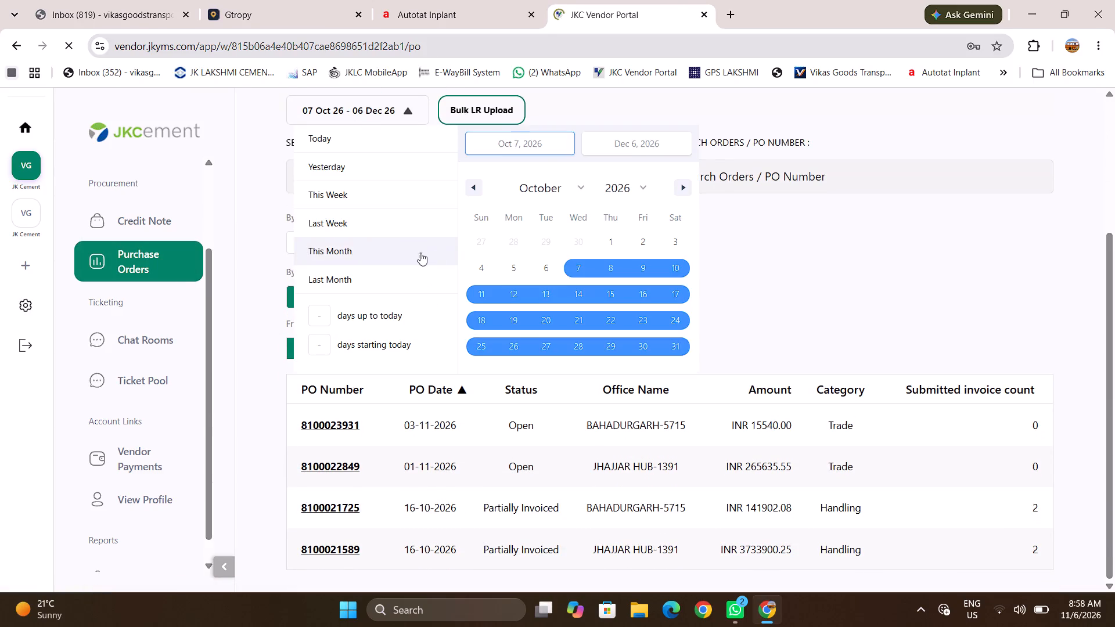
double_click(474, 185)
left_click(666, 238)
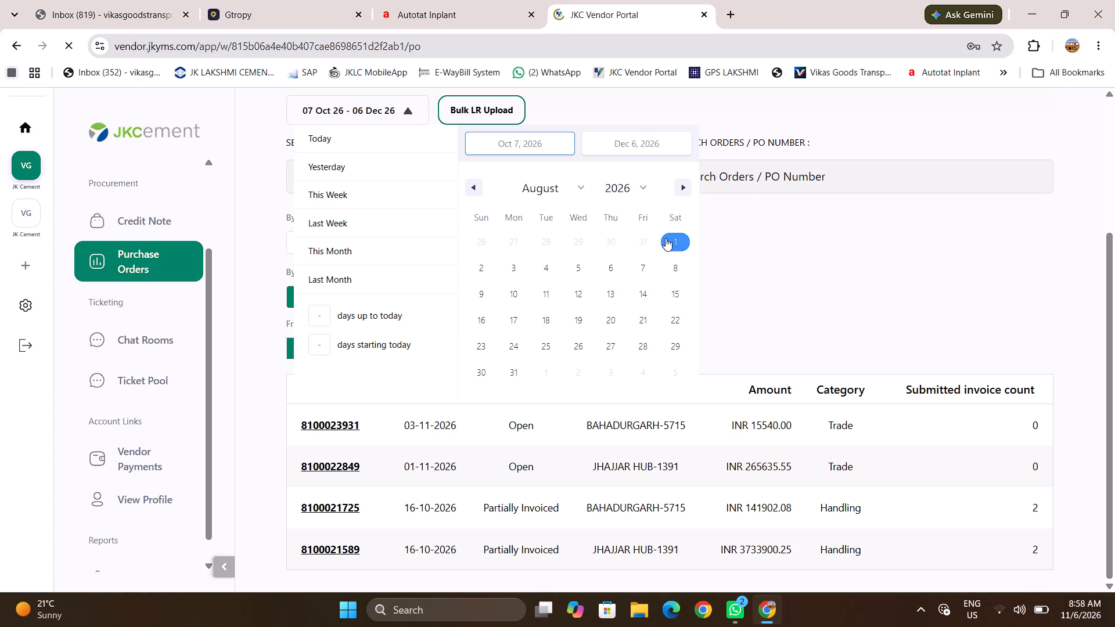
triple_click(687, 250)
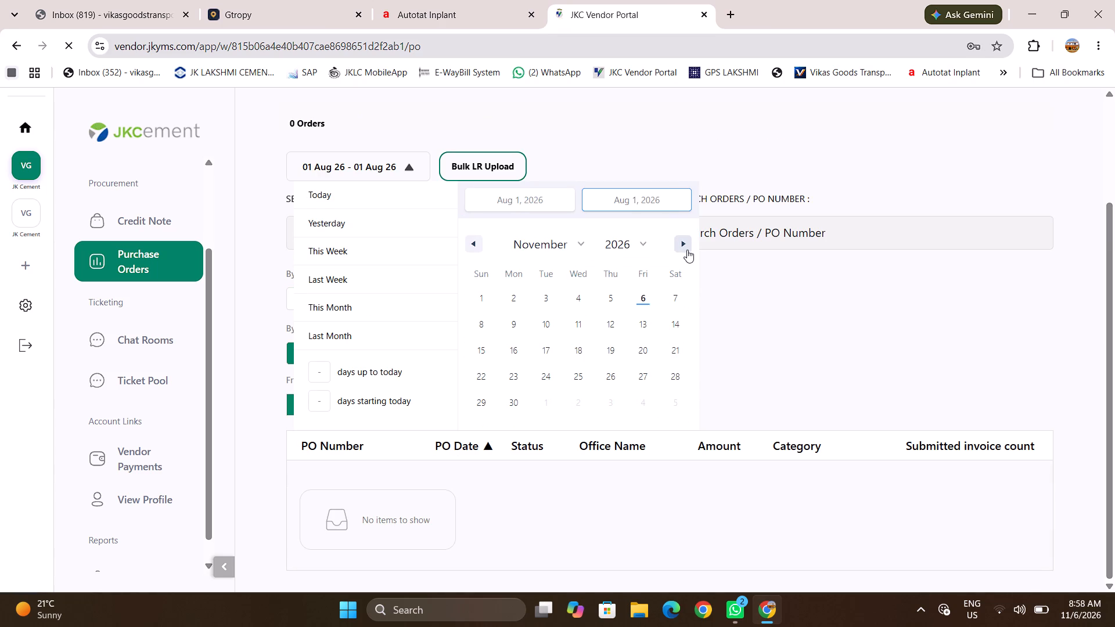
left_click(638, 298)
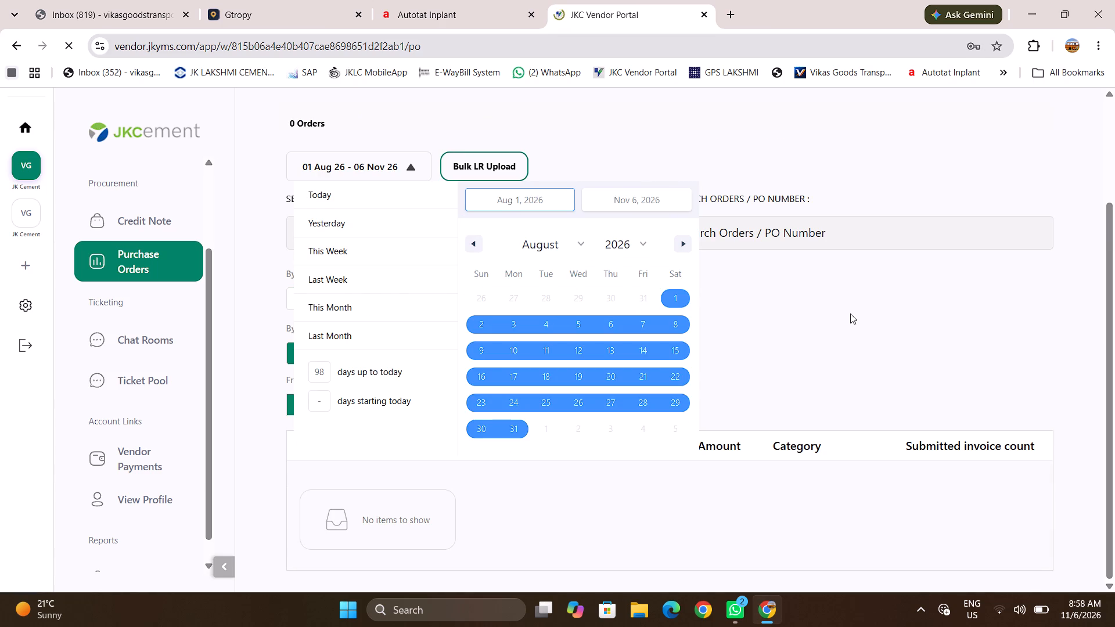
left_click(875, 319)
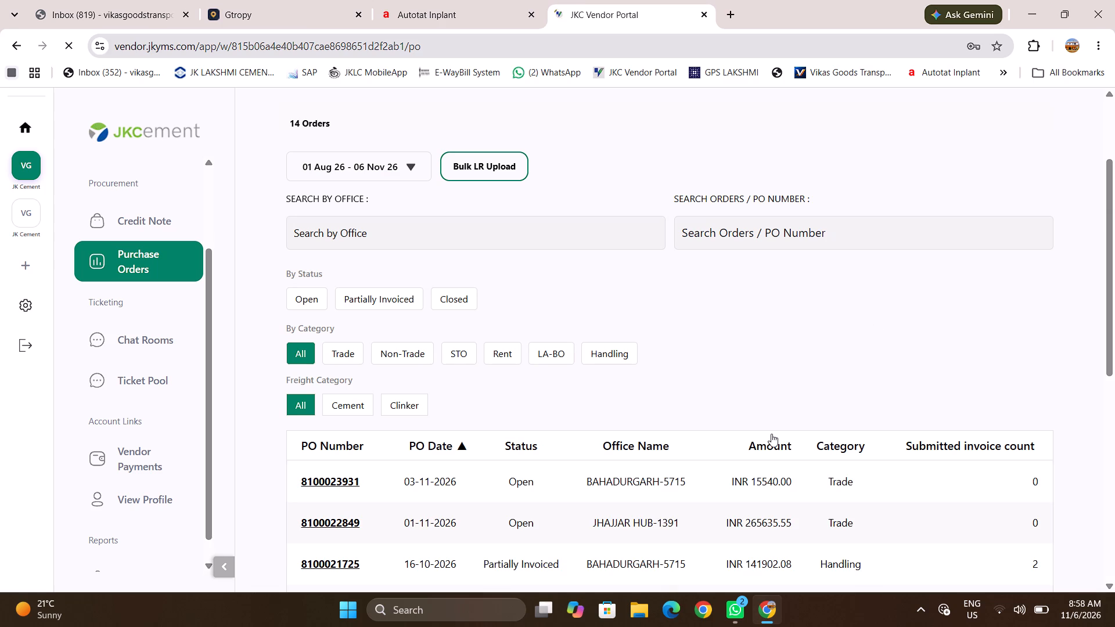
scroll(771, 434, "down", 7)
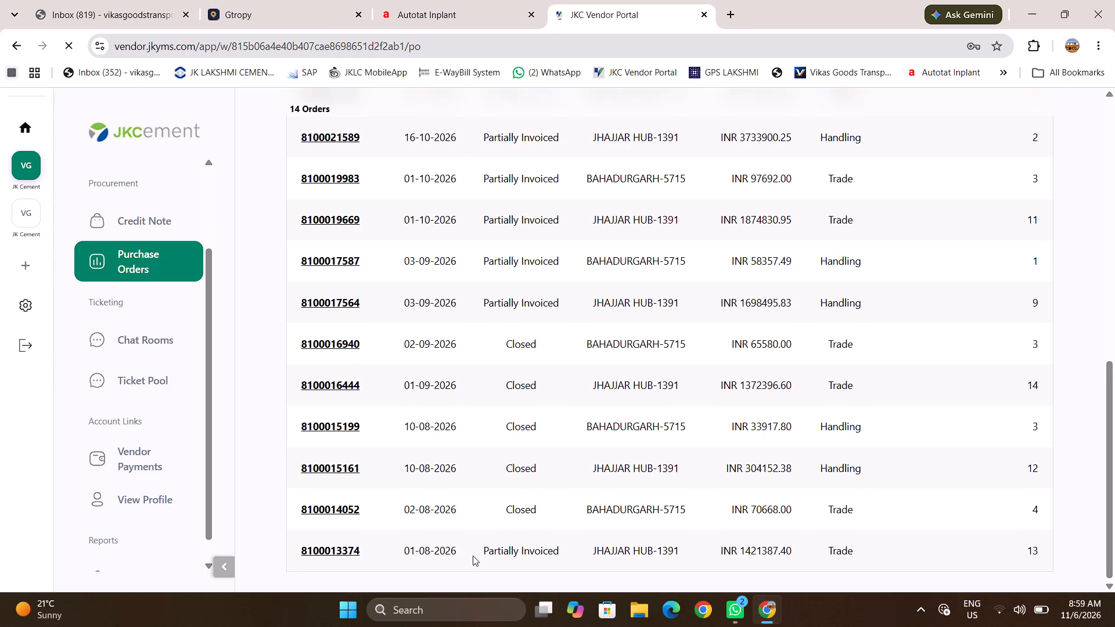
scroll(545, 417, "up", 2)
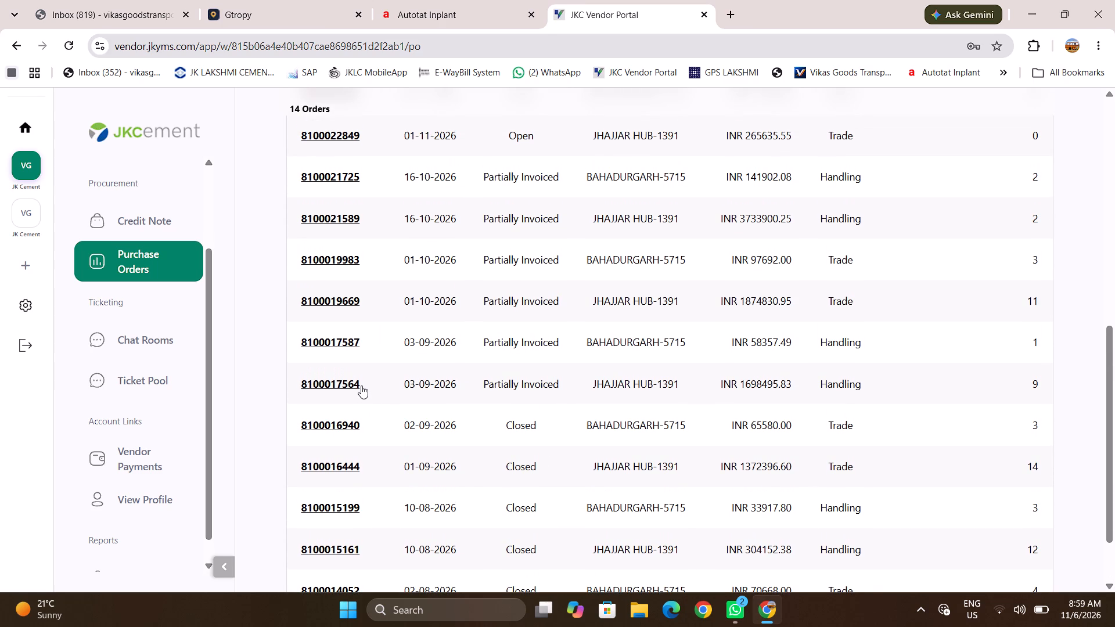
scroll(361, 385, "up", 2)
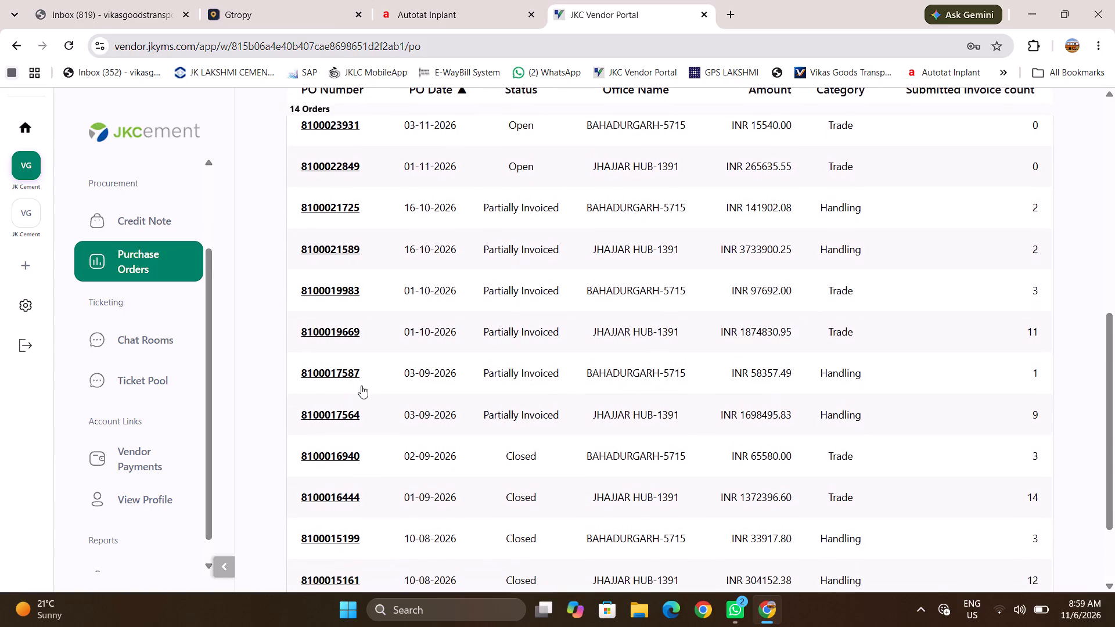
scroll(361, 385, "up", 1)
left_click(340, 315)
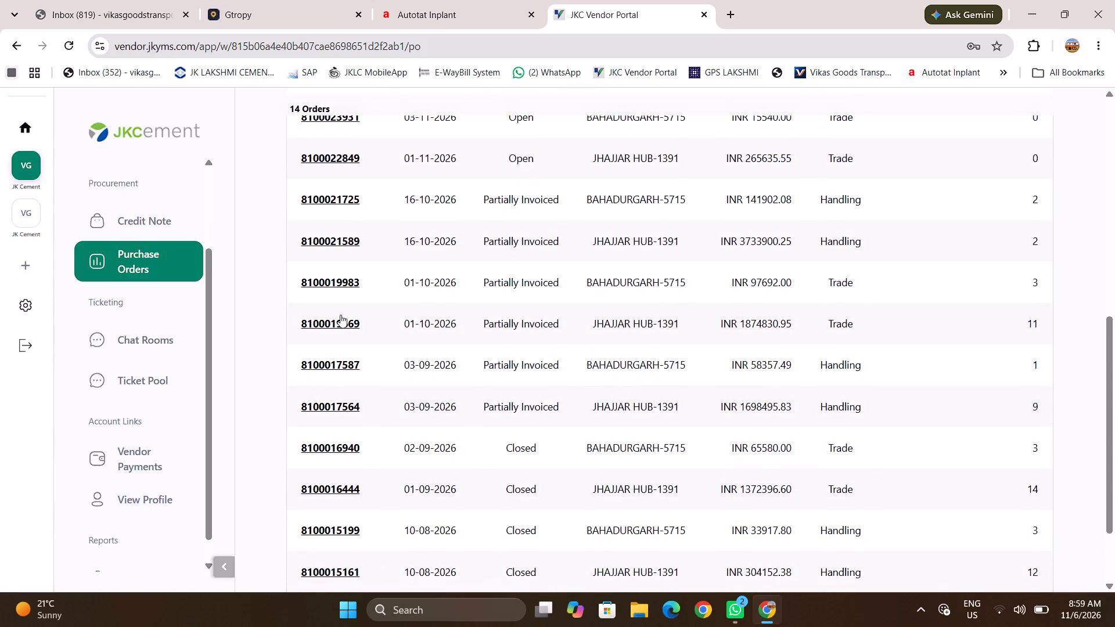
Filter the purchase order's GRN/SES list by the status GRN Pending.
scroll(474, 363, "down", 1)
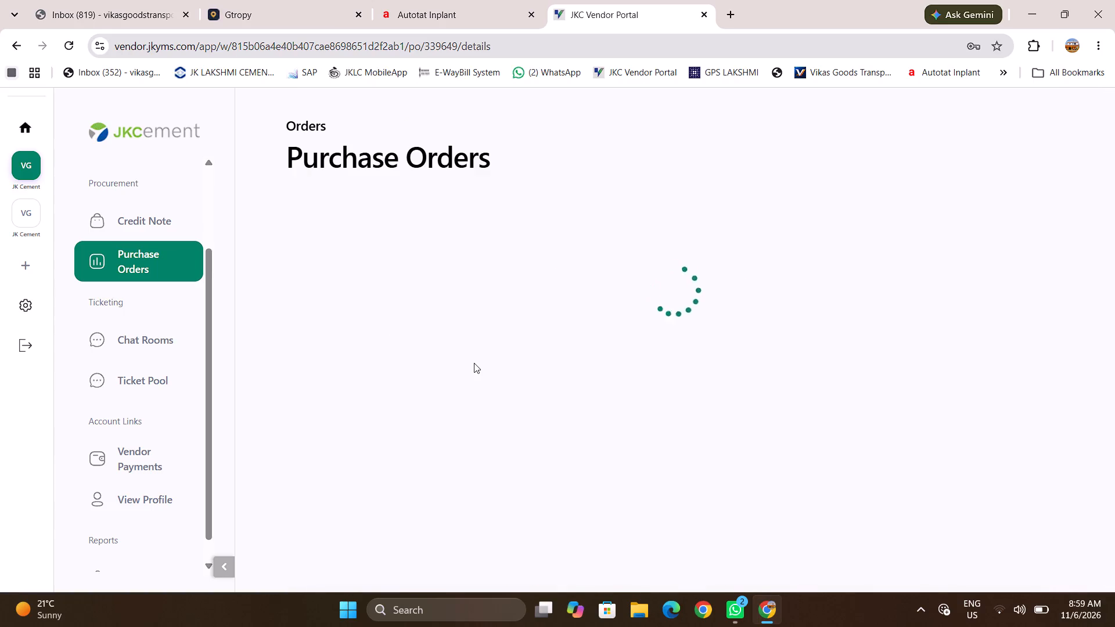
scroll(474, 363, "down", 8)
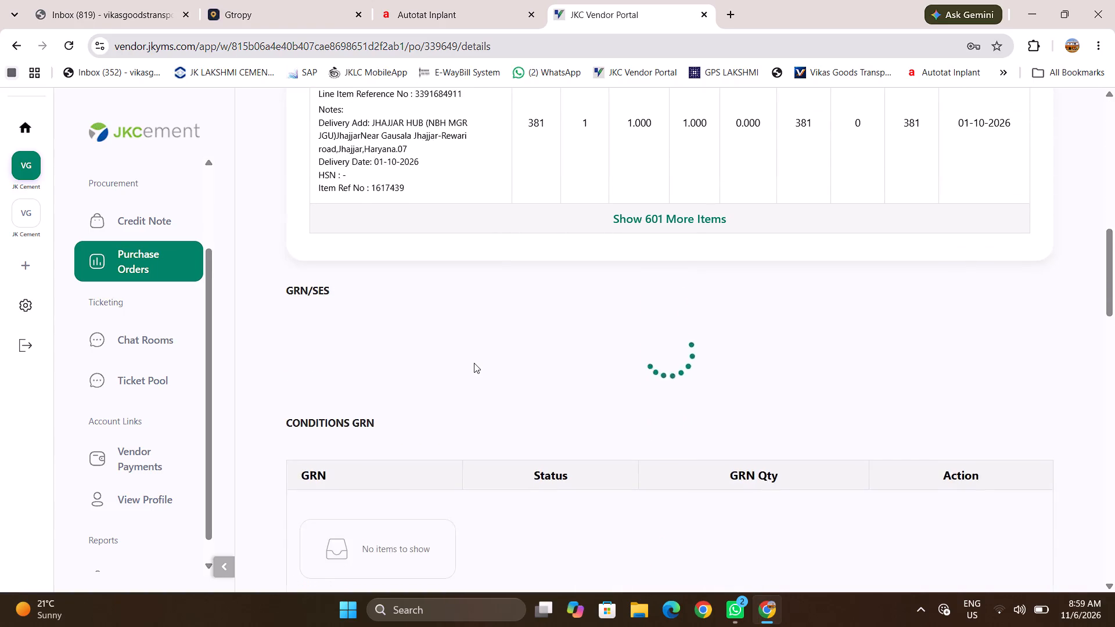
scroll(474, 363, "down", 1)
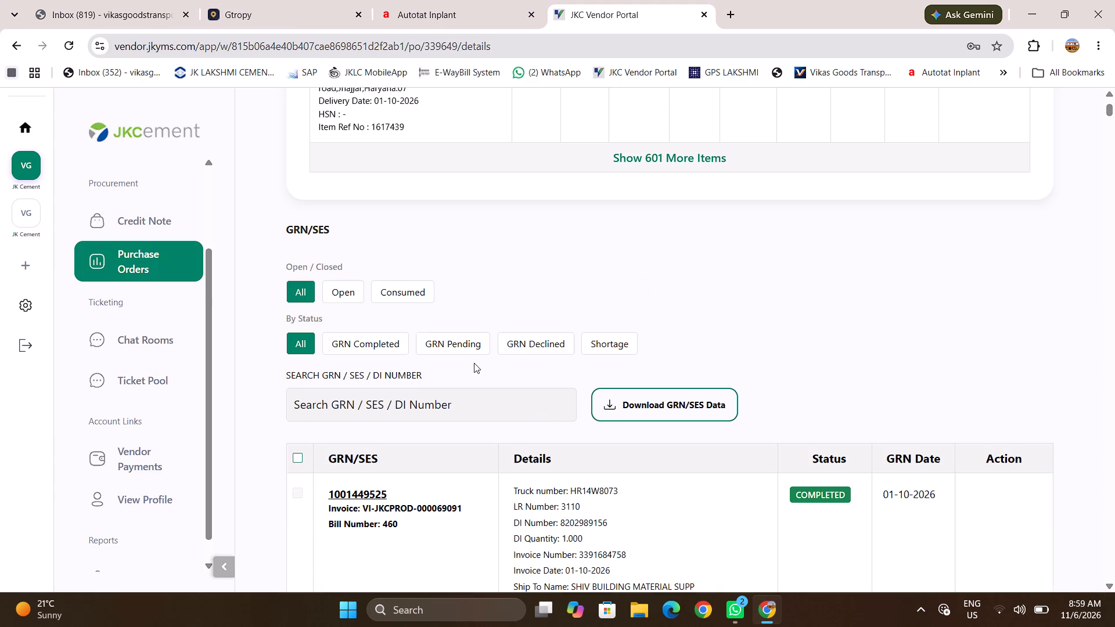
scroll(474, 363, "down", 2)
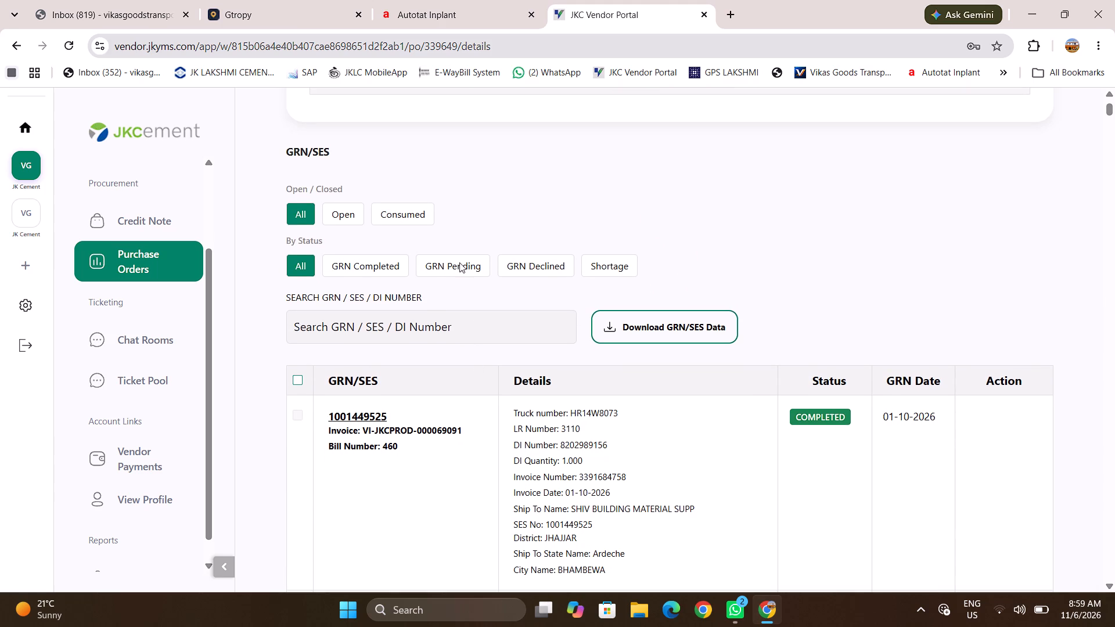
left_click(459, 262)
left_click(459, 262)
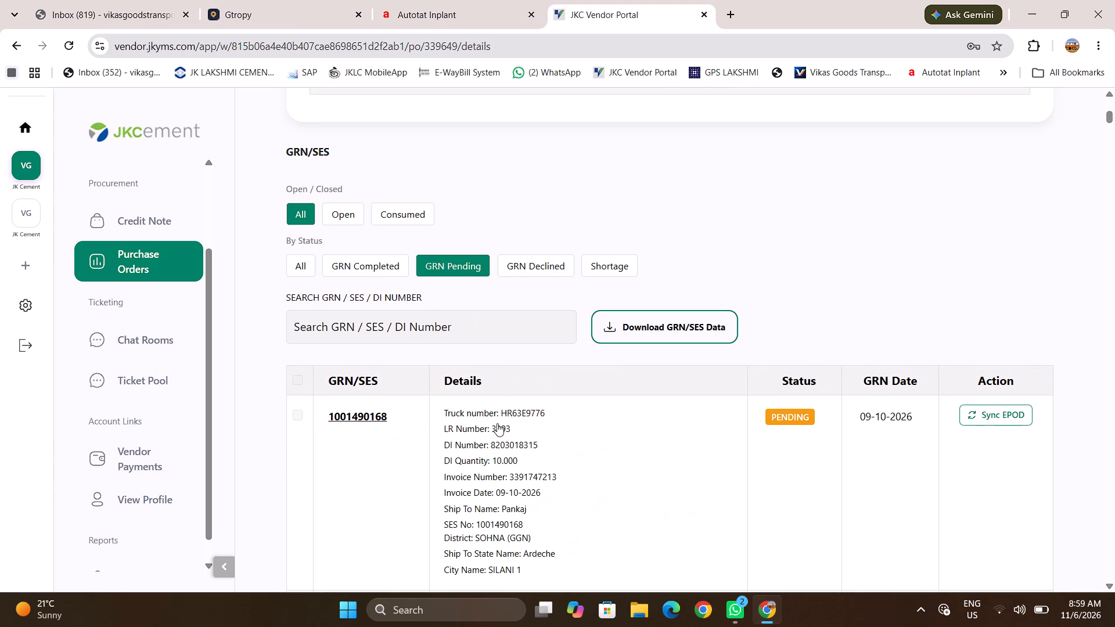
scroll(497, 423, "down", 2)
scroll(497, 423, "up", 1)
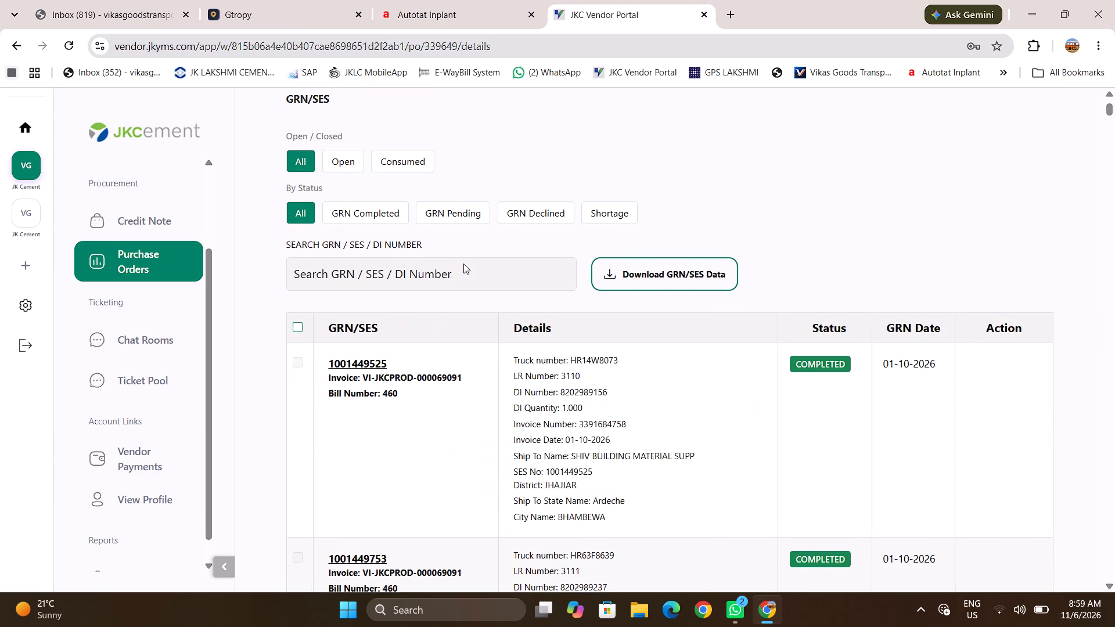
left_click(461, 215)
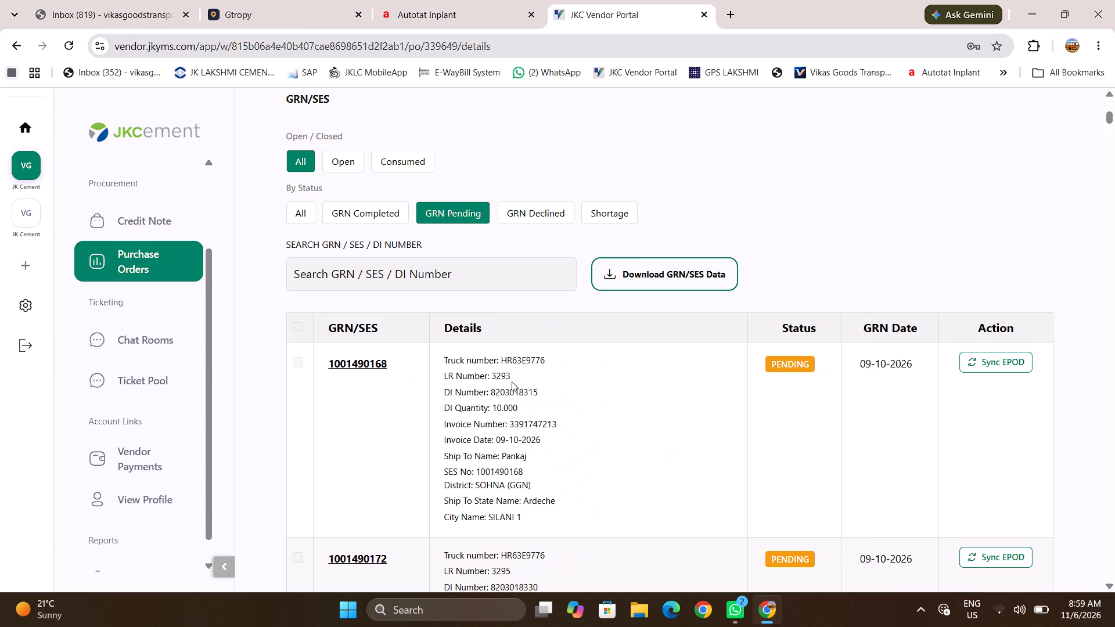
Review the pending GRN/SES entries of the purchase order, checking their truck, DI, invoice and ship-to details and GRN dates.
scroll(512, 381, "down", 4)
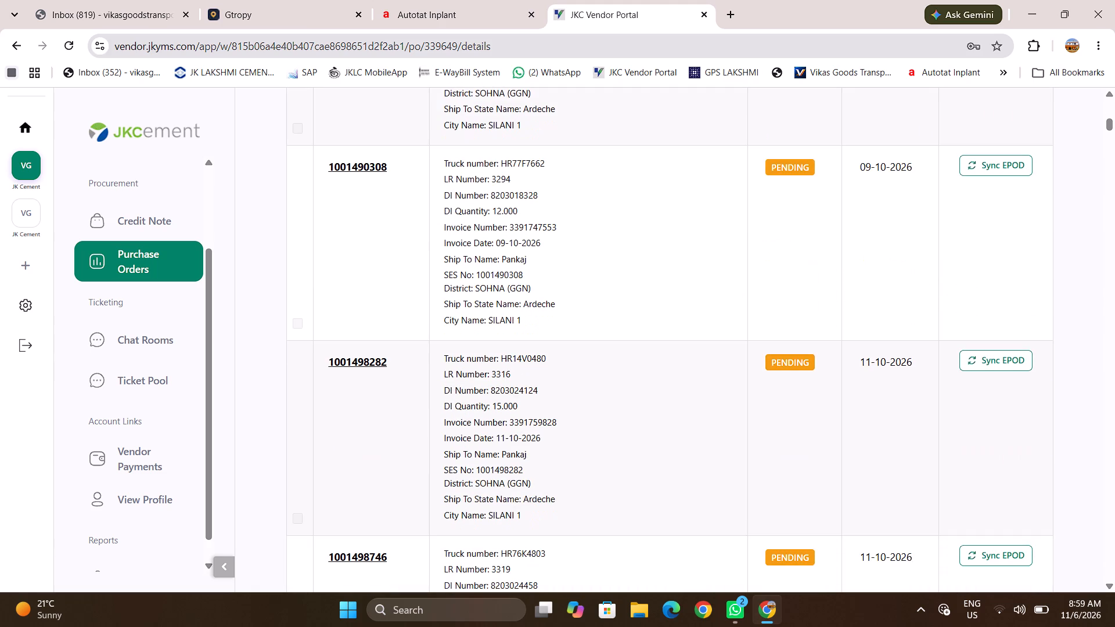
scroll(512, 381, "down", 7)
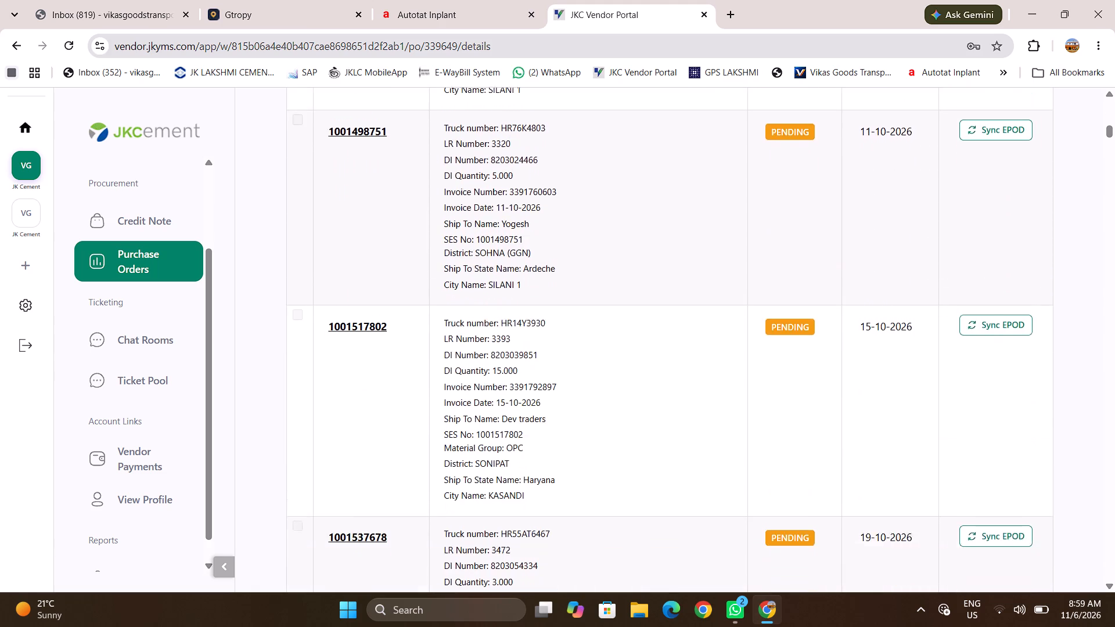
scroll(512, 381, "down", 8)
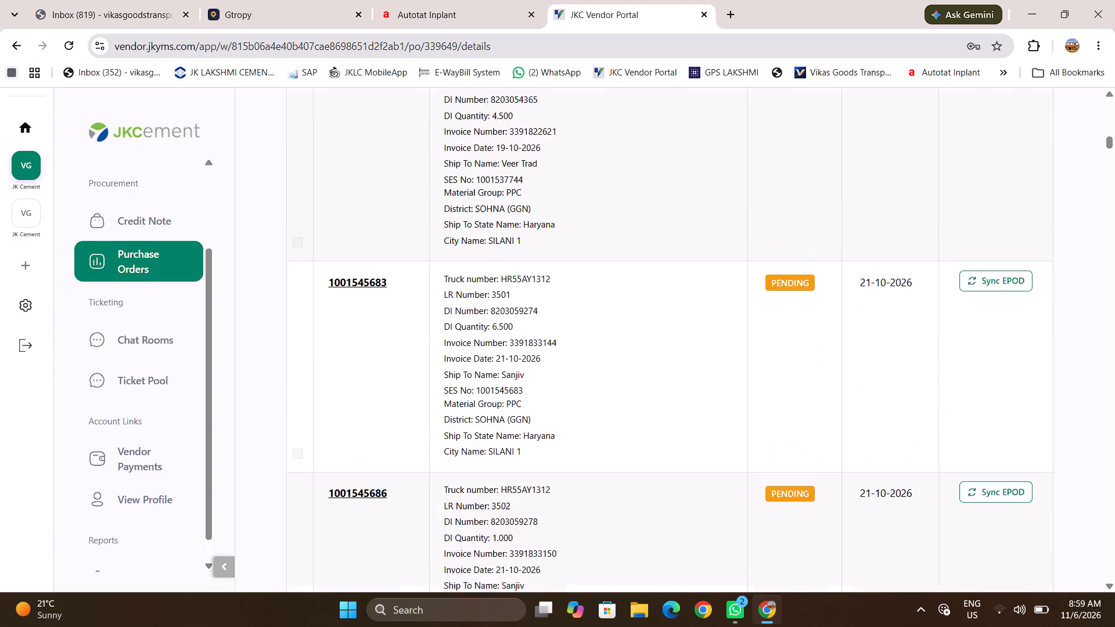
scroll(512, 381, "down", 14)
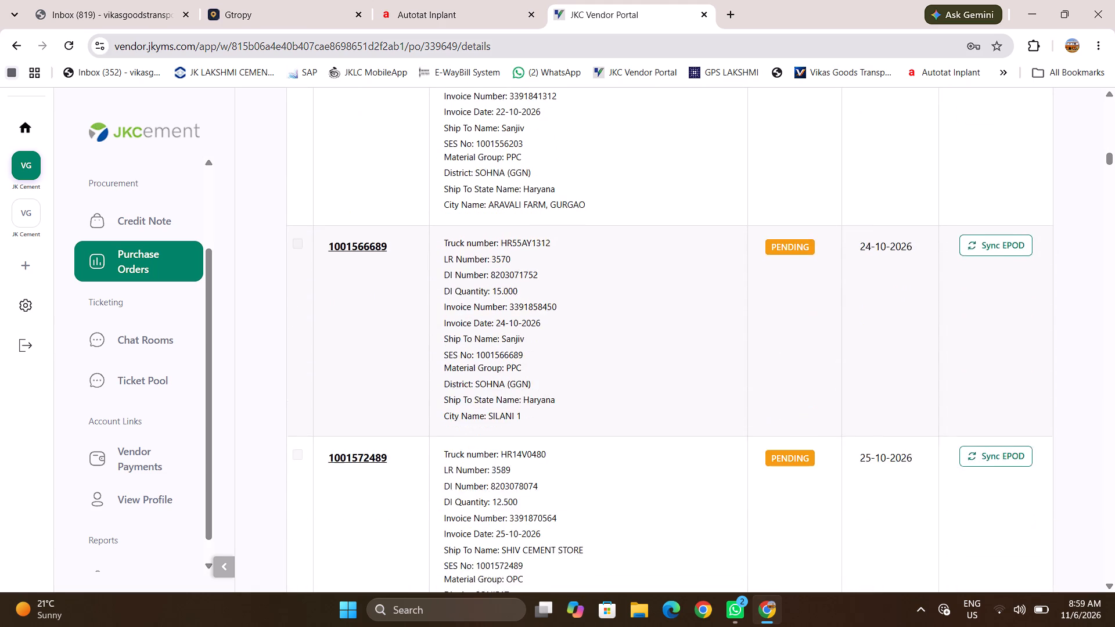
scroll(512, 381, "down", 3)
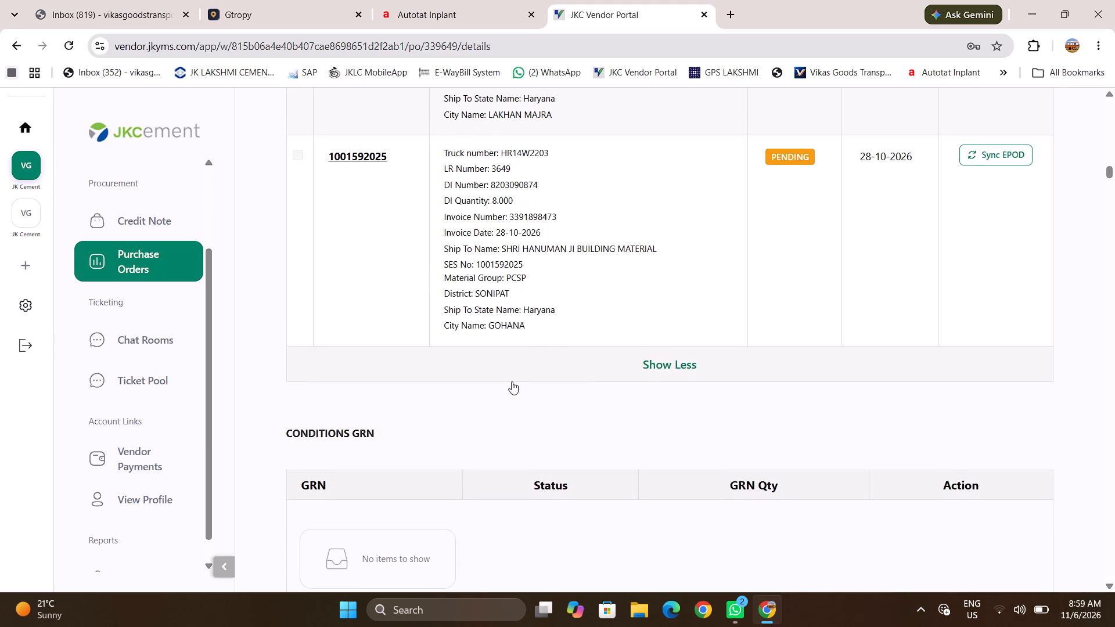
scroll(512, 381, "up", 2)
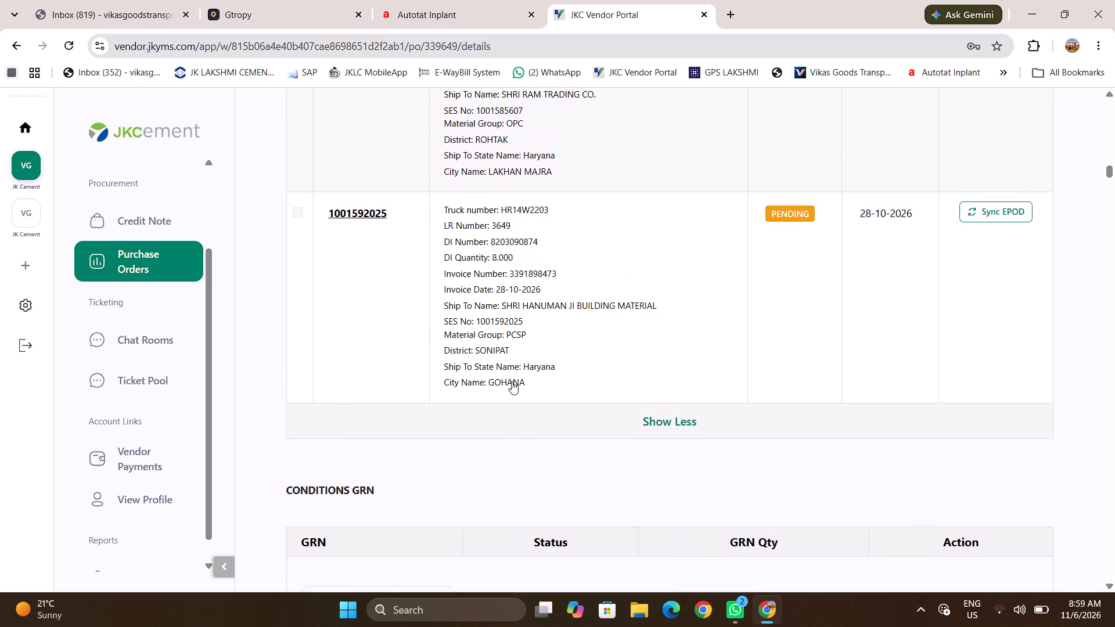
scroll(512, 381, "up", 7)
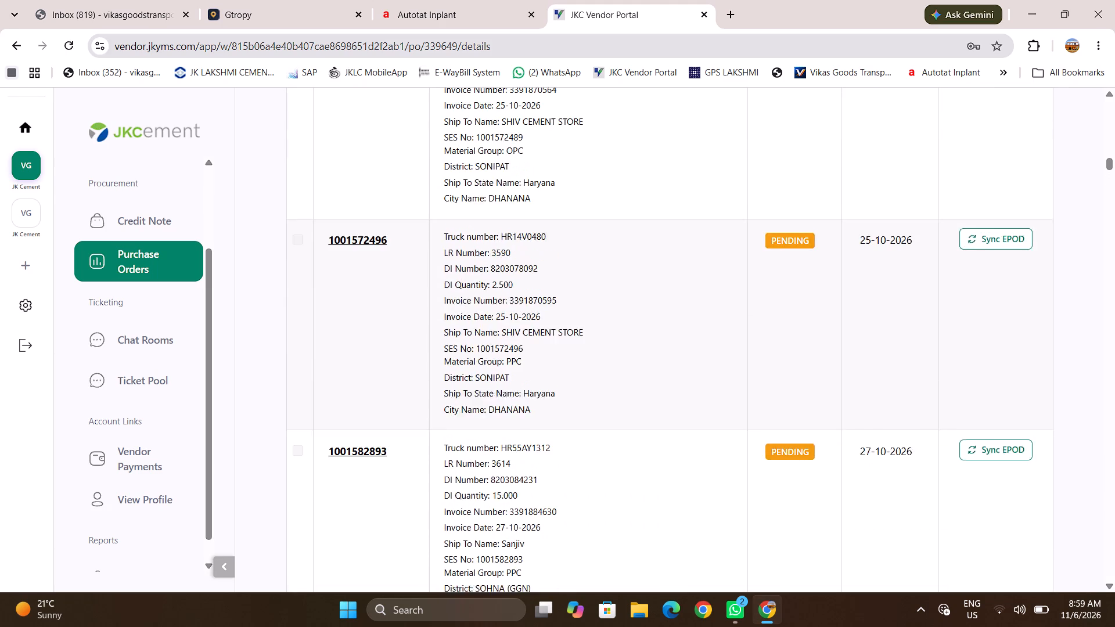
scroll(511, 367, "up", 8)
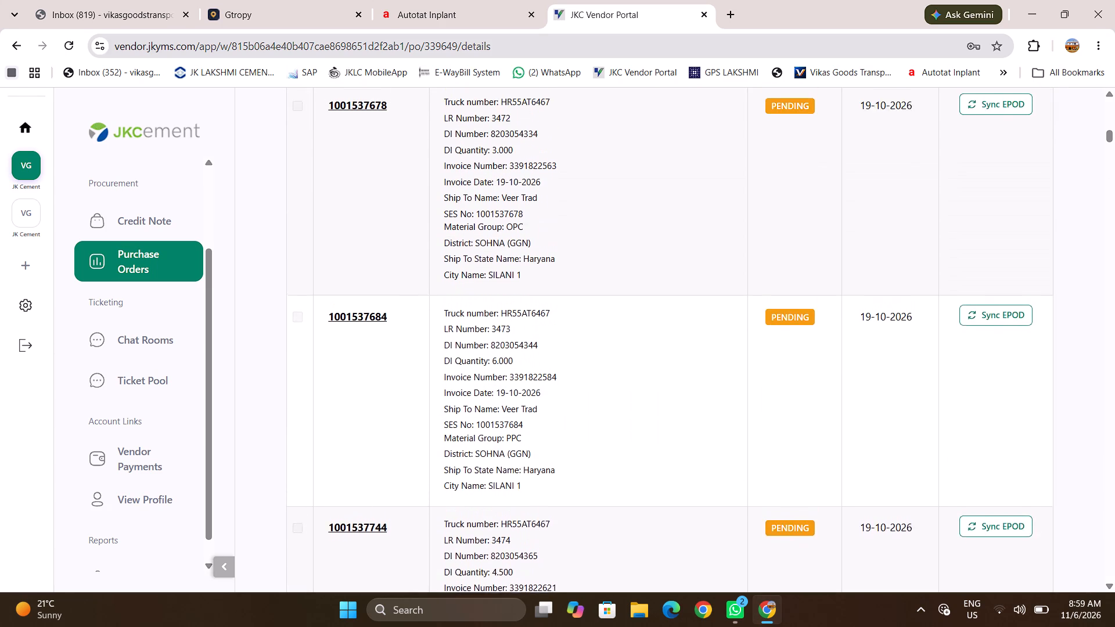
scroll(511, 367, "up", 10)
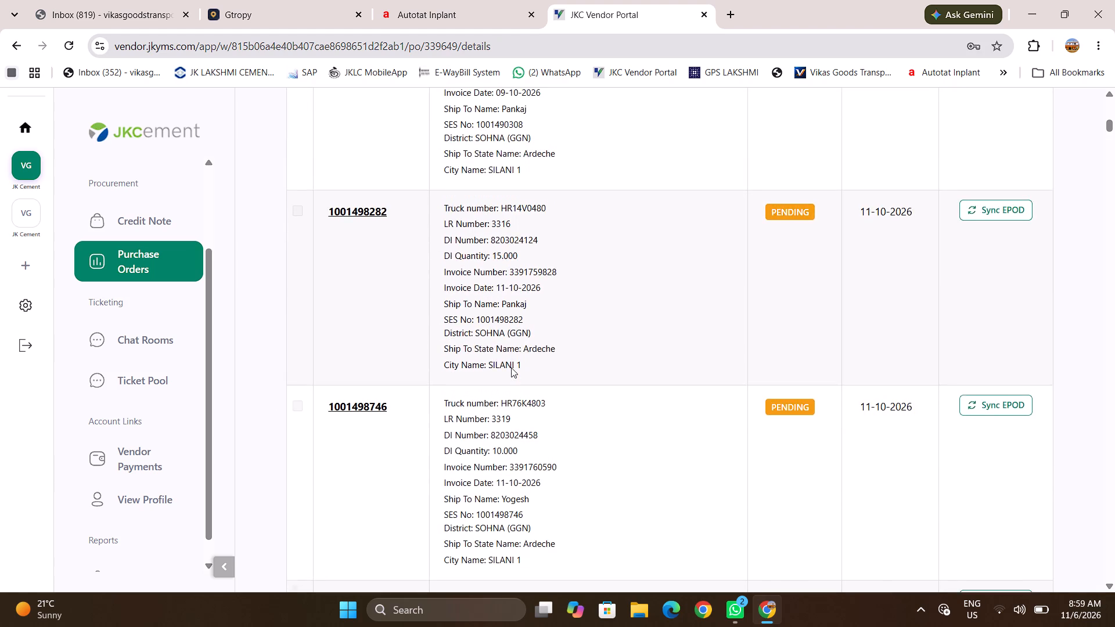
scroll(511, 367, "up", 3)
scroll(511, 367, "down", 2)
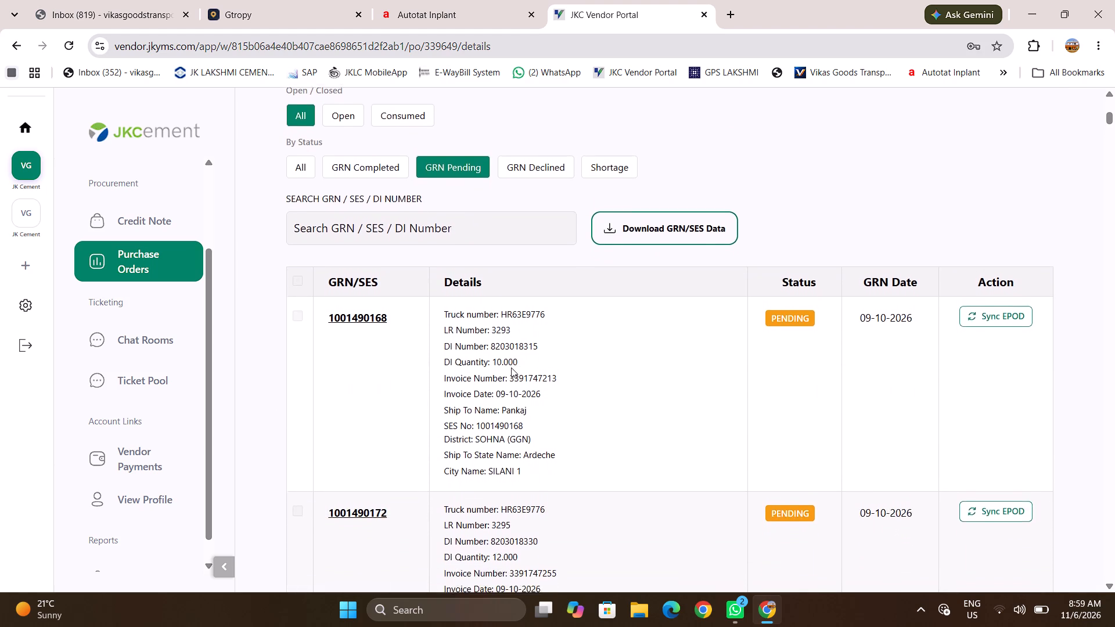
scroll(511, 367, "down", 1)
scroll(511, 367, "up", 6)
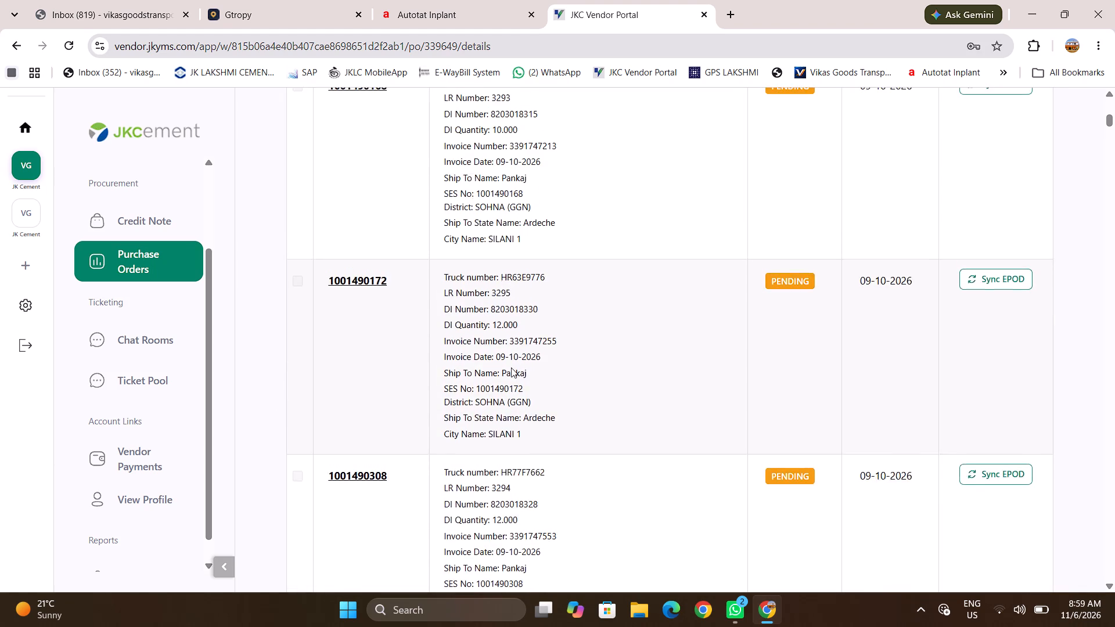
scroll(511, 367, "up", 3)
scroll(511, 367, "down", 2)
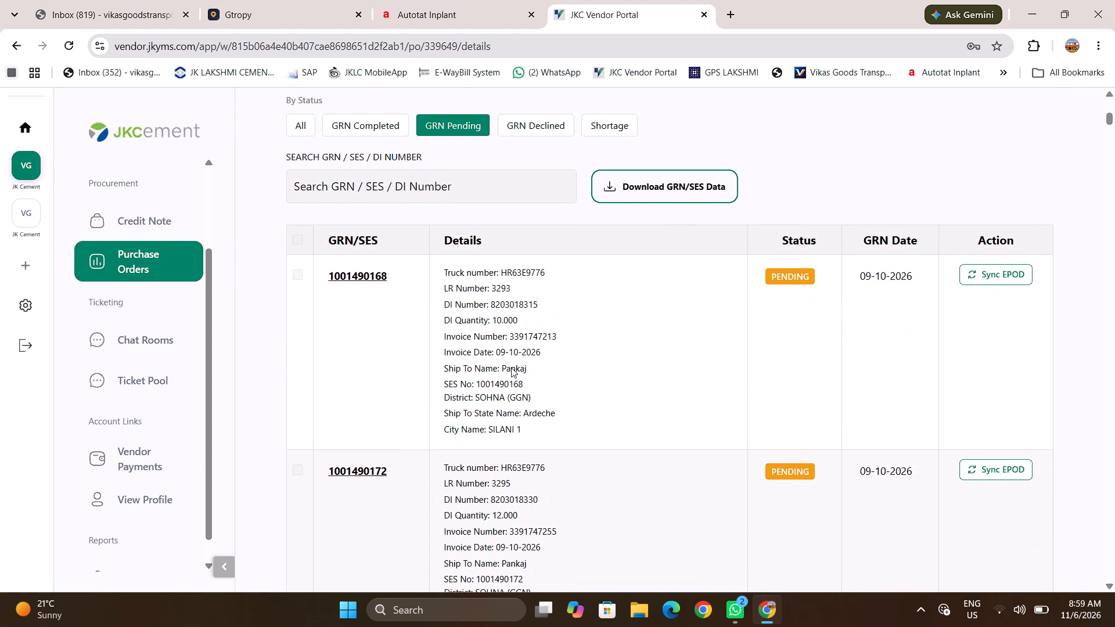
scroll(511, 367, "down", 2)
key("Print")
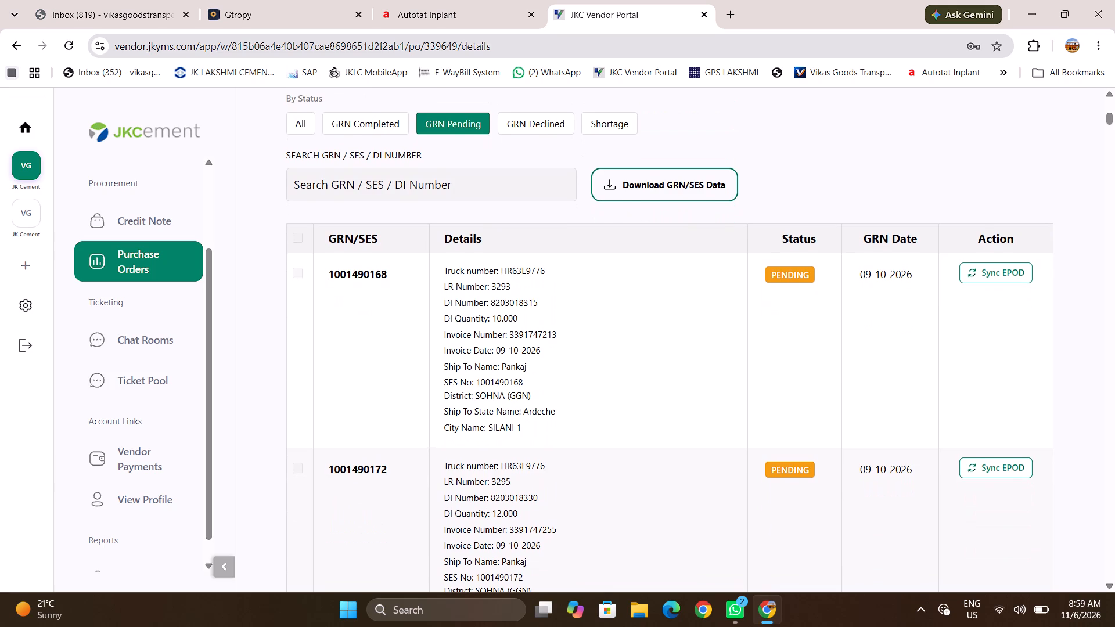
left_click_drag(291, 253, 294, 256)
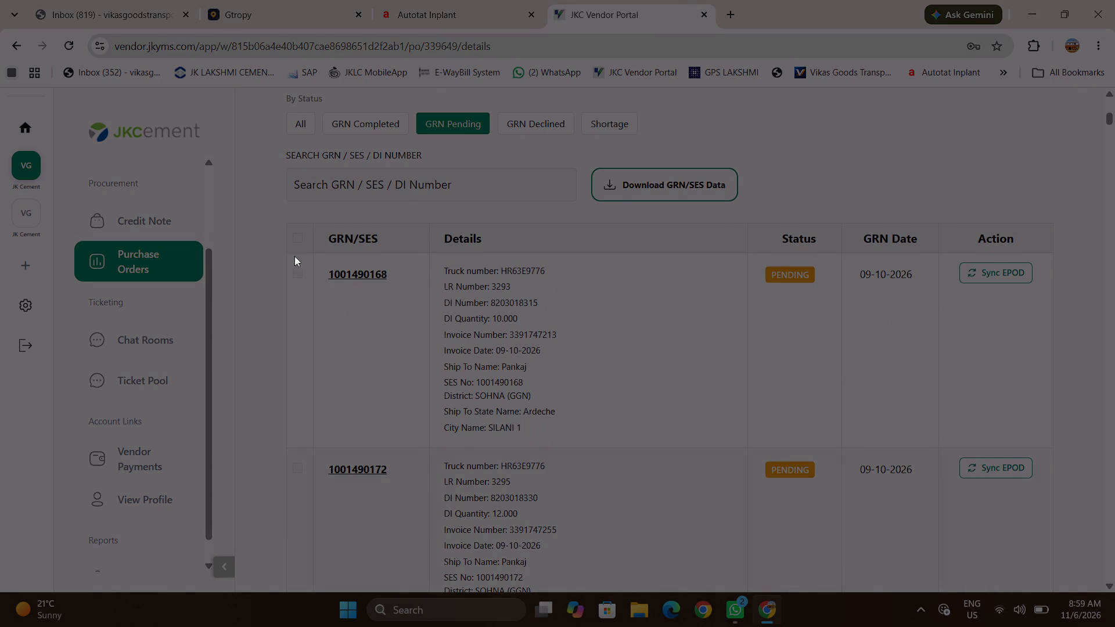
left_click_drag(294, 256, 1045, 431)
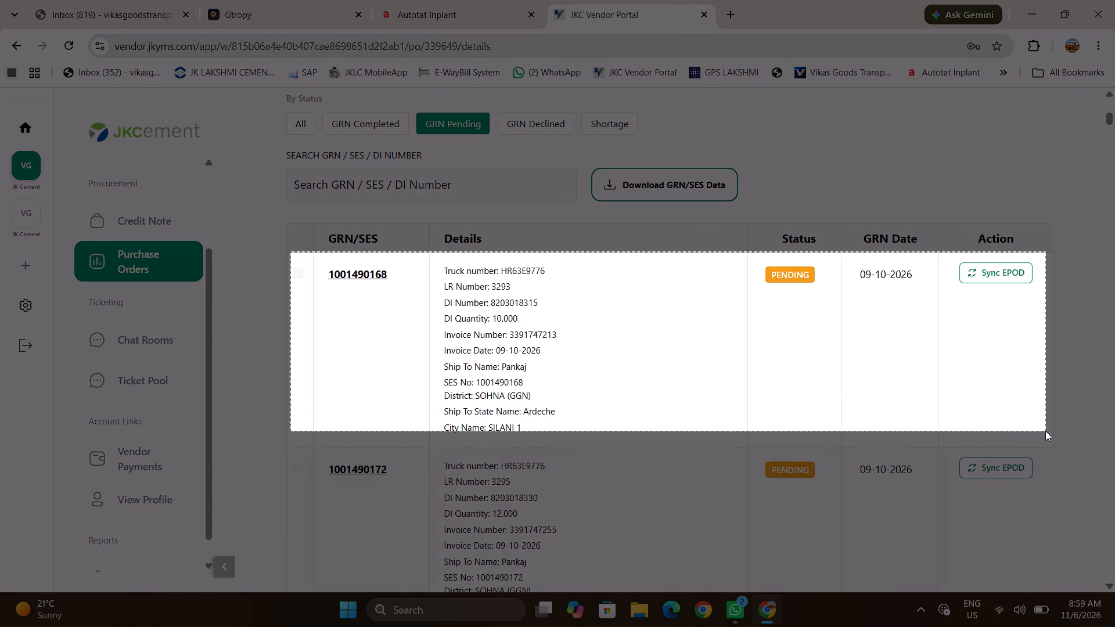
left_click_drag(1045, 431, 1038, 451)
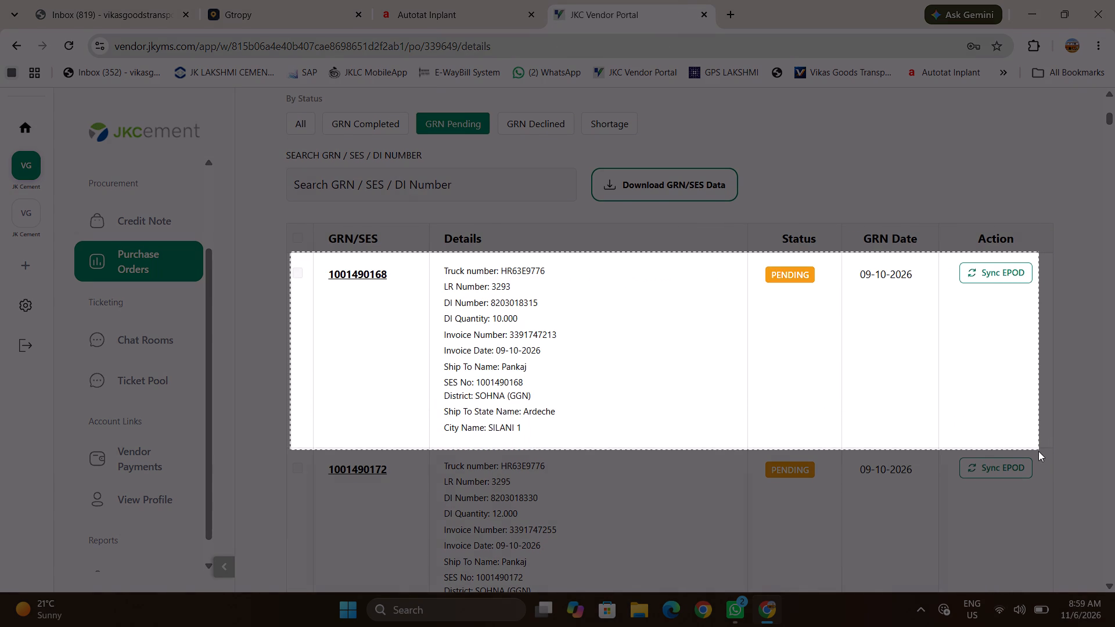
left_click_drag(1038, 451, 934, 450)
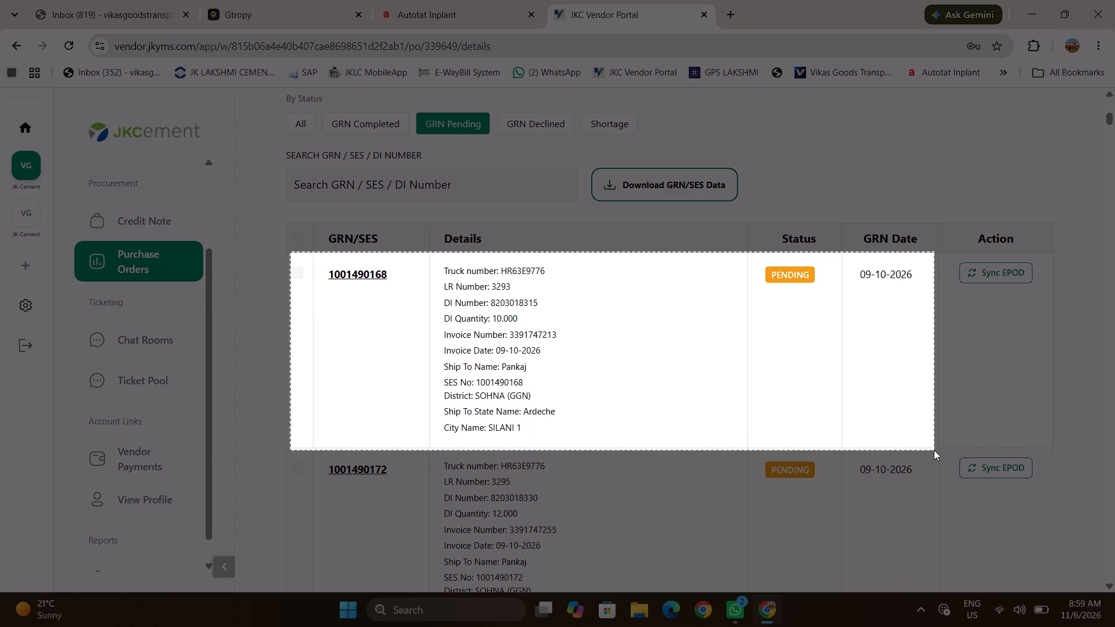
left_click_drag(934, 450, 934, 445)
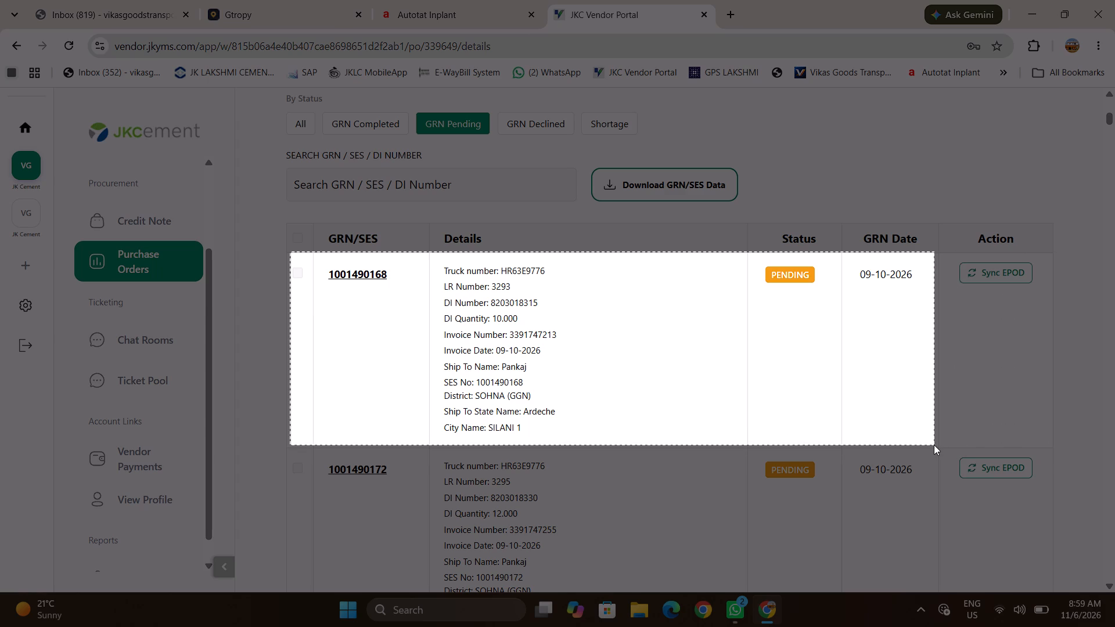
left_click_drag(934, 445, 933, 441)
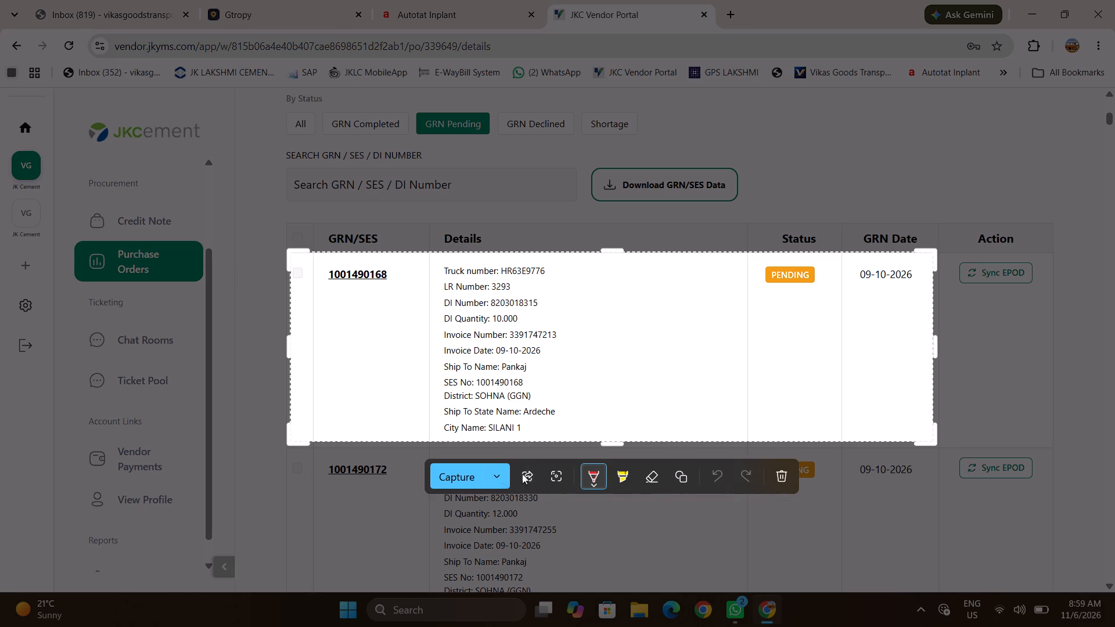
left_click(536, 471)
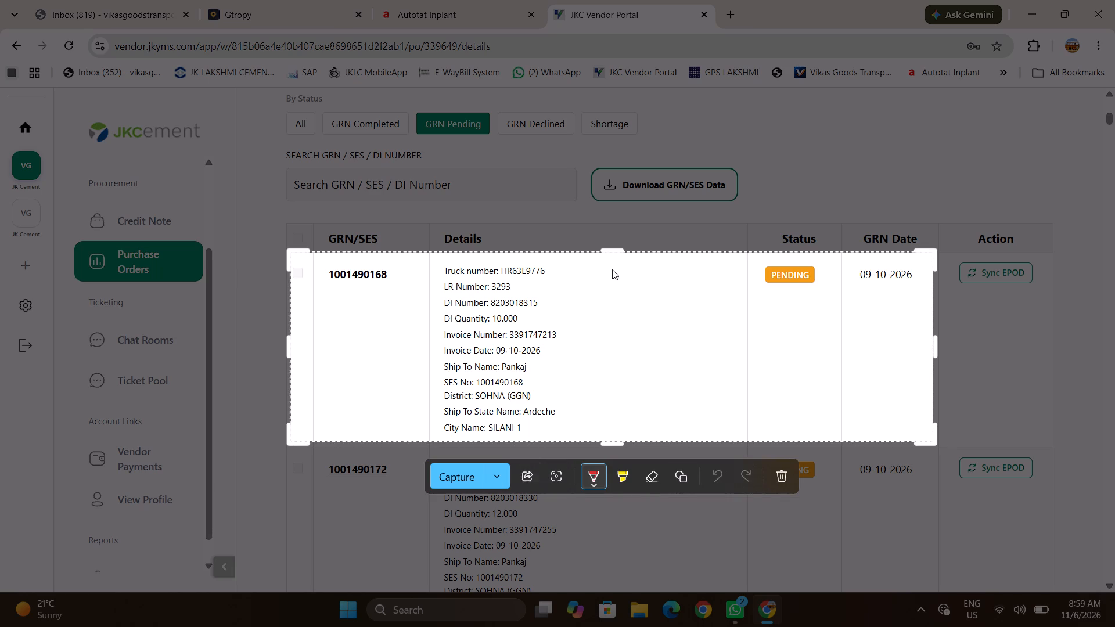
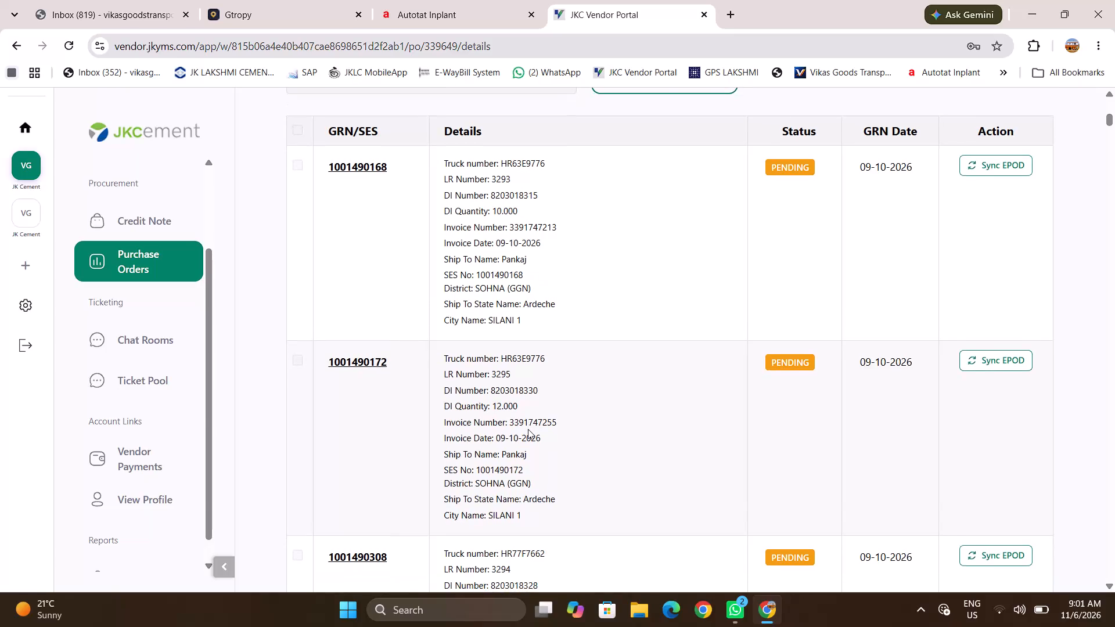
scroll(528, 429, "down", 1)
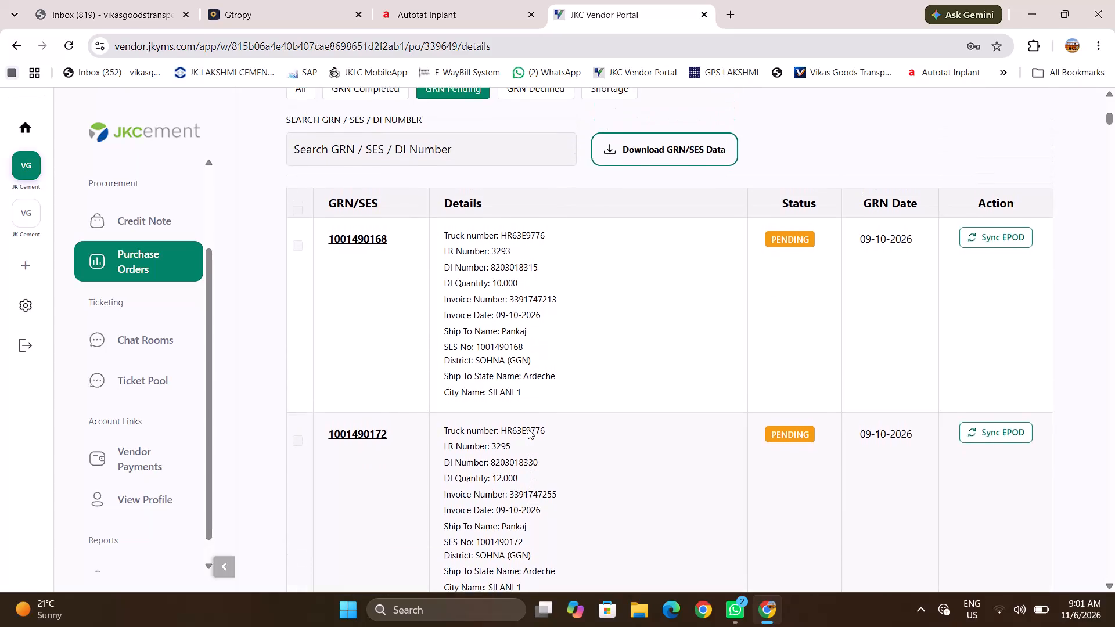
scroll(528, 429, "down", 1)
scroll(528, 429, "up", 2)
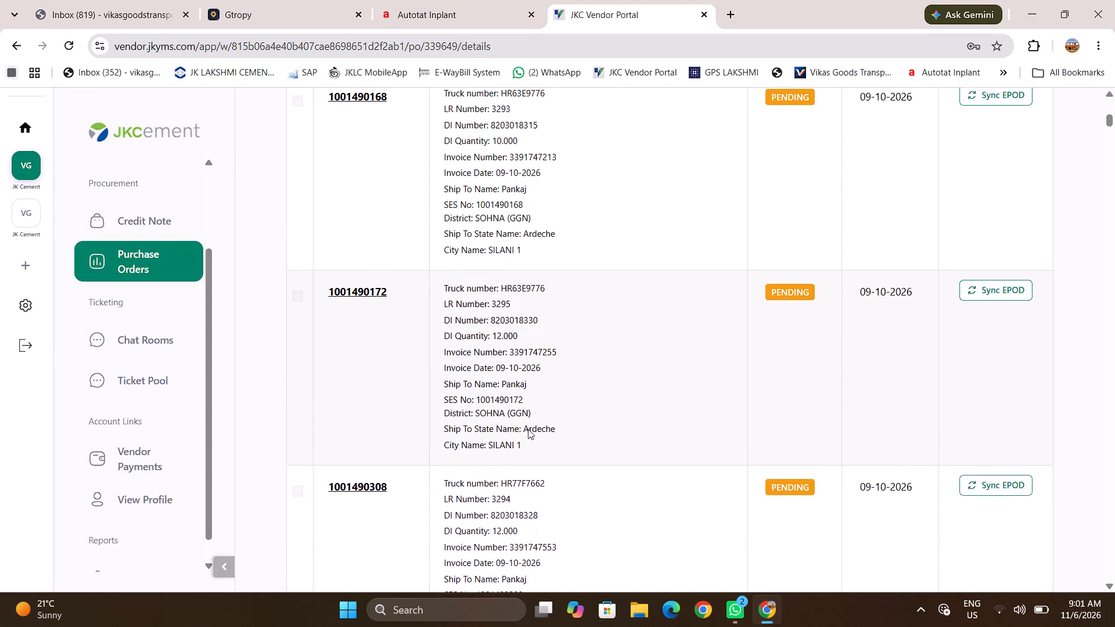
scroll(528, 429, "up", 2)
key("Print")
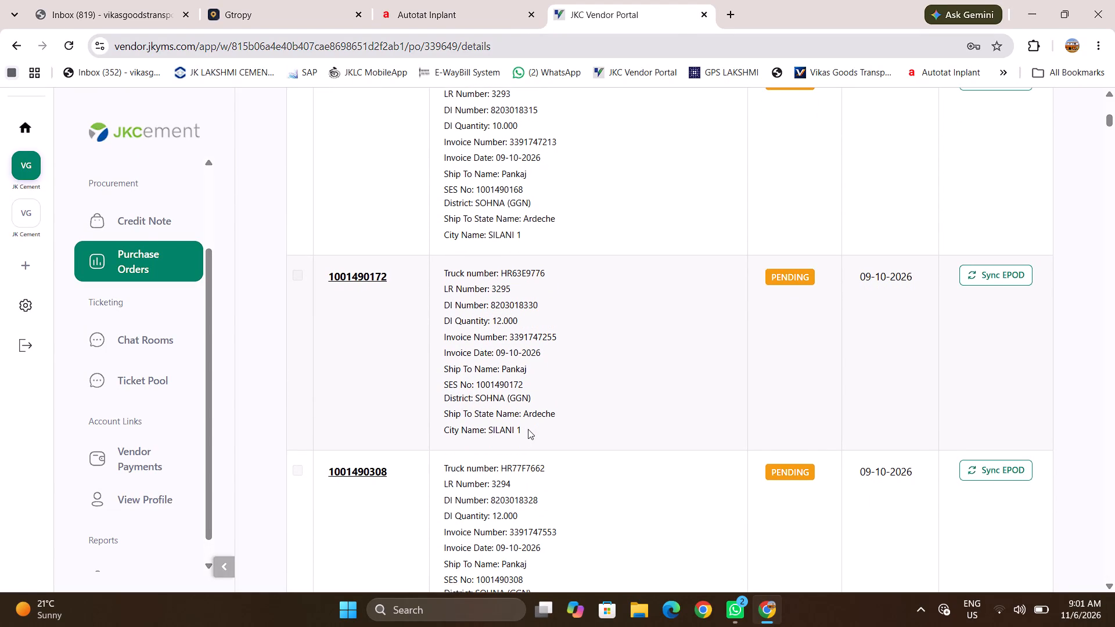
left_click_drag(438, 255, 667, 408)
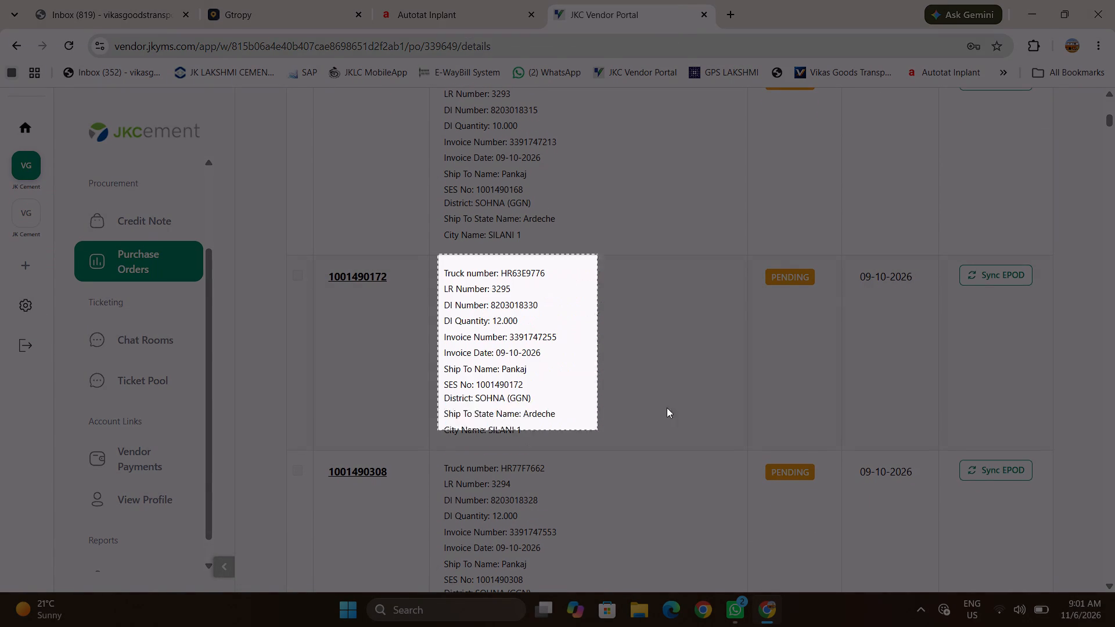
left_click_drag(667, 408, 960, 438)
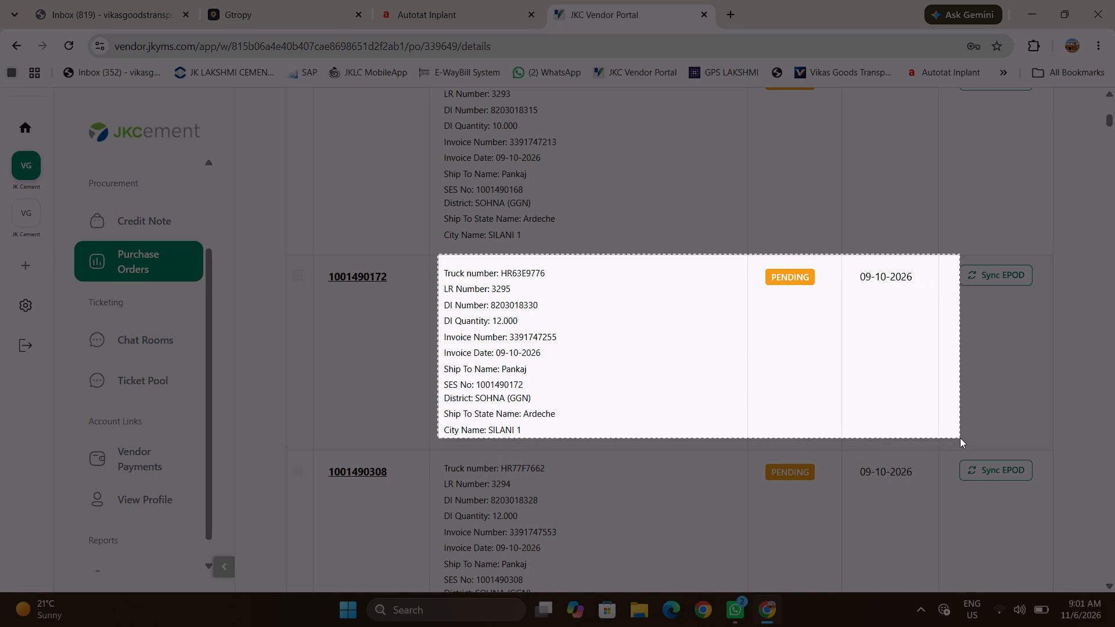
left_click_drag(960, 438, 938, 445)
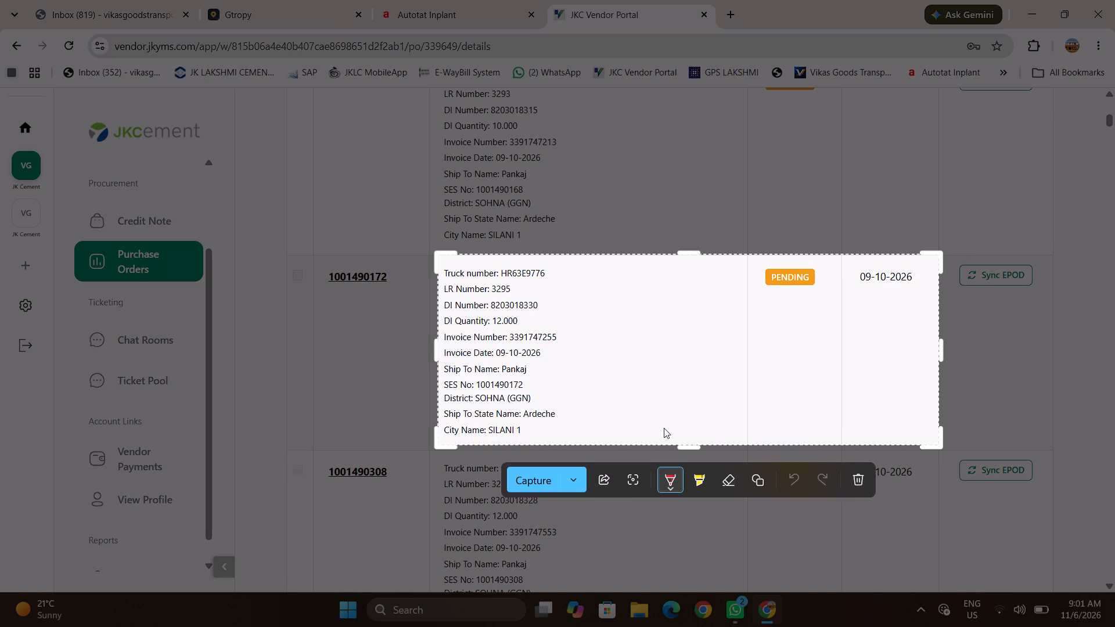
left_click(601, 481)
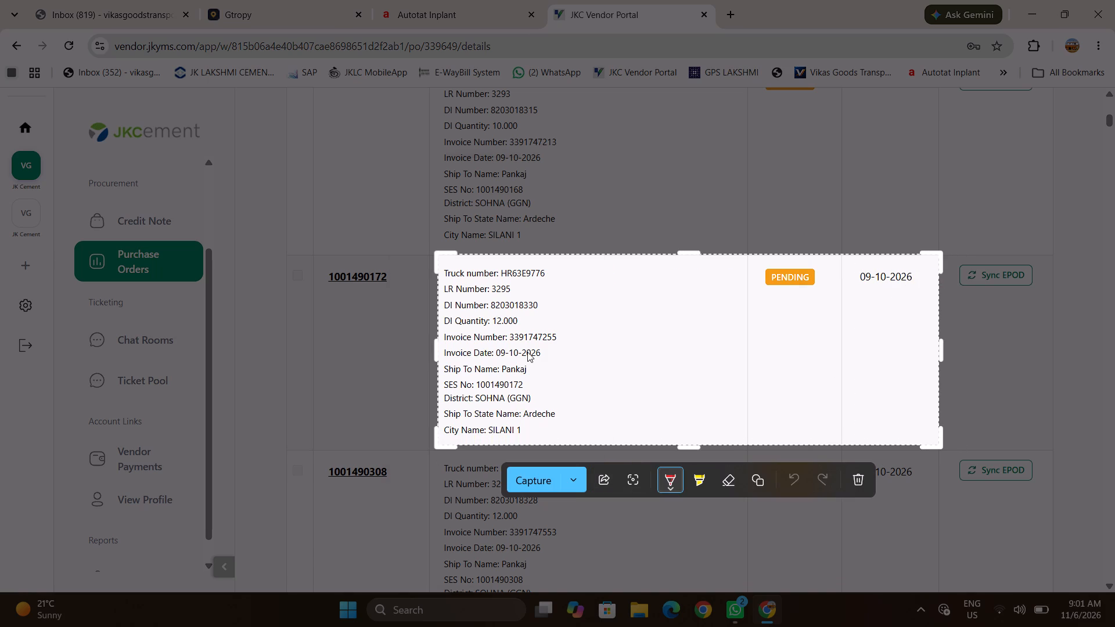
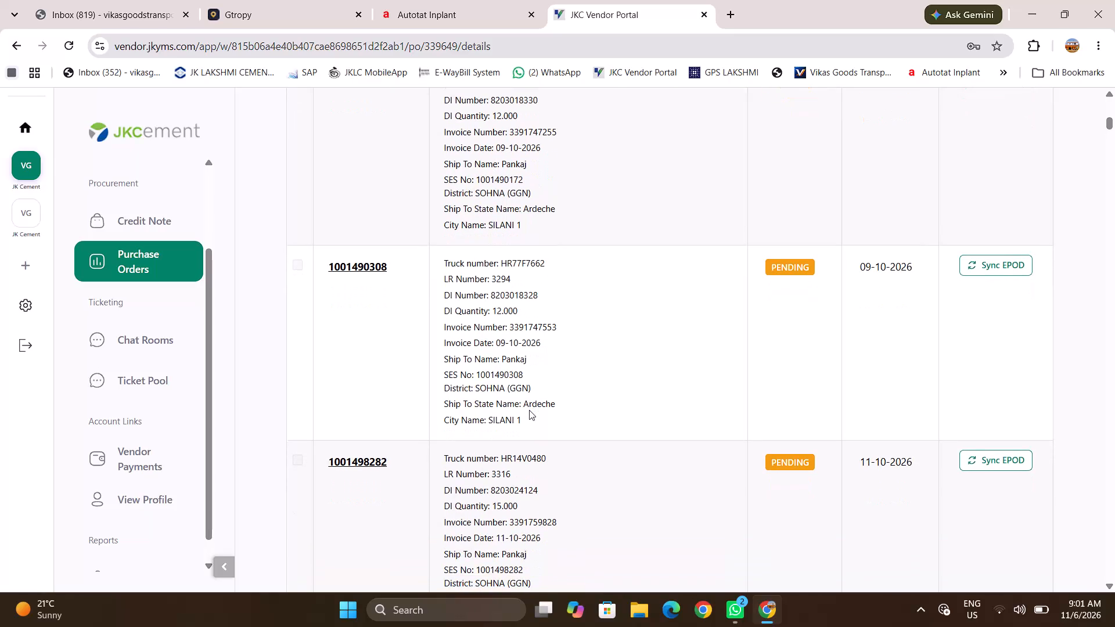
scroll(529, 410, "down", 1)
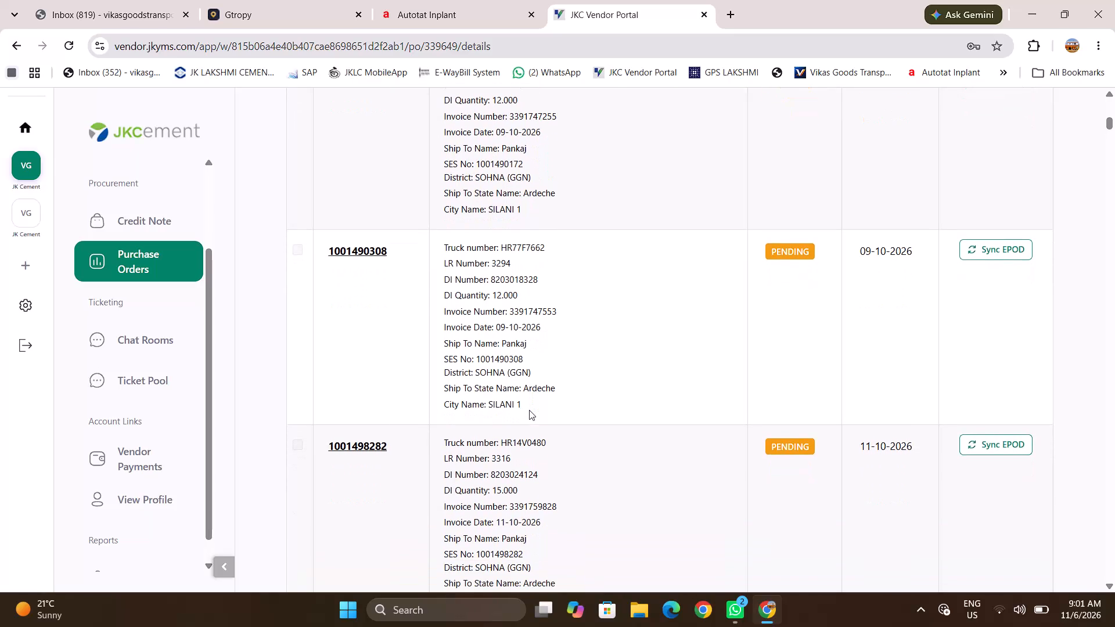
key("Print")
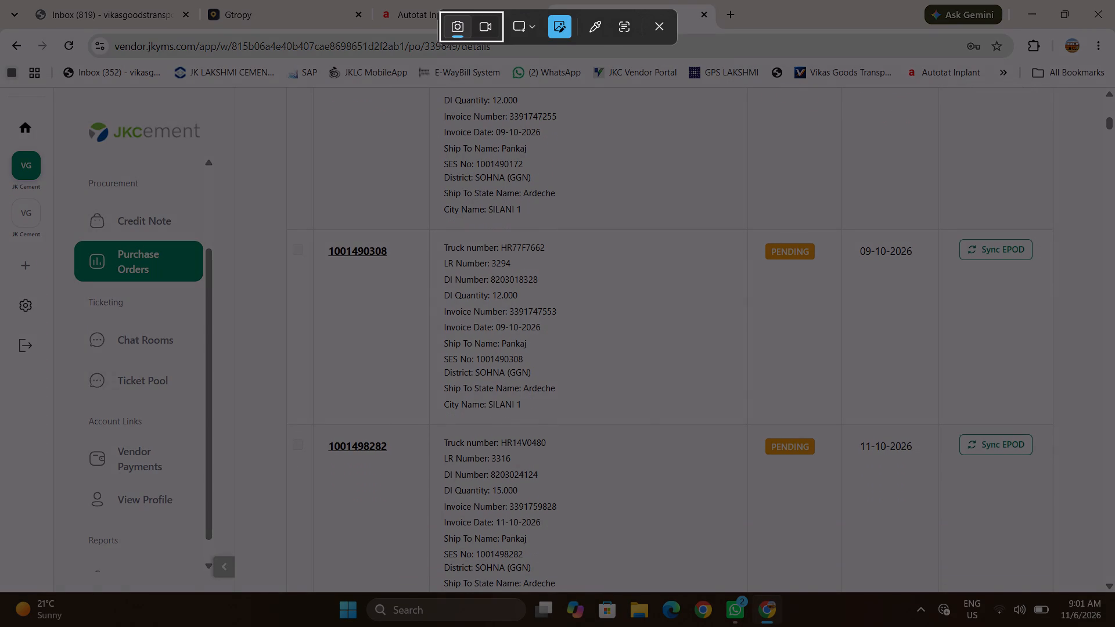
left_click_drag(434, 230, 947, 416)
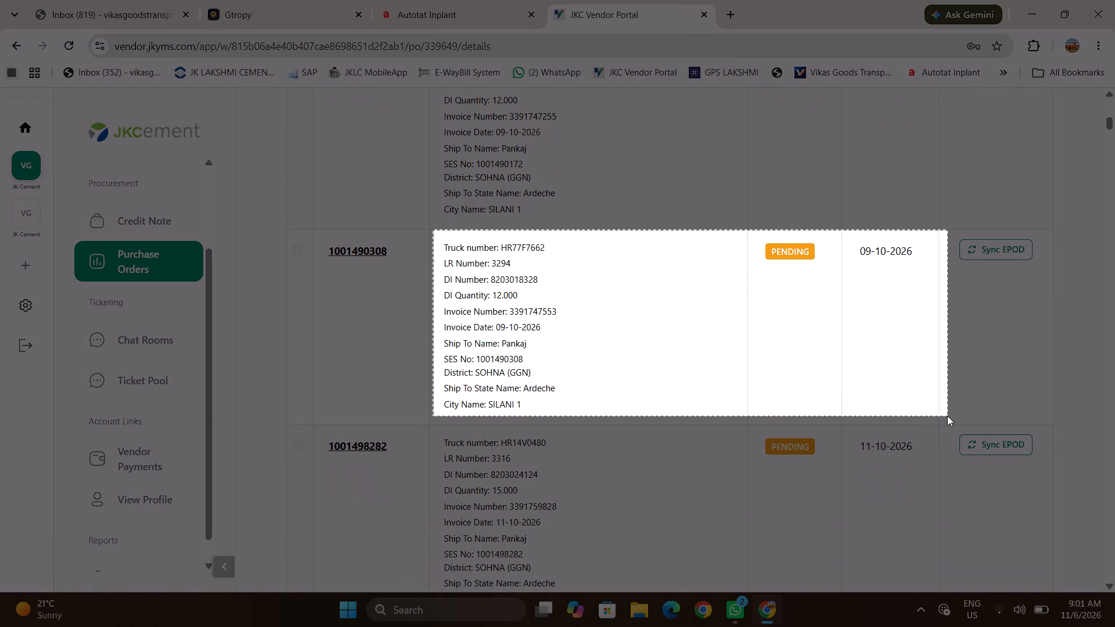
left_click_drag(947, 416, 938, 421)
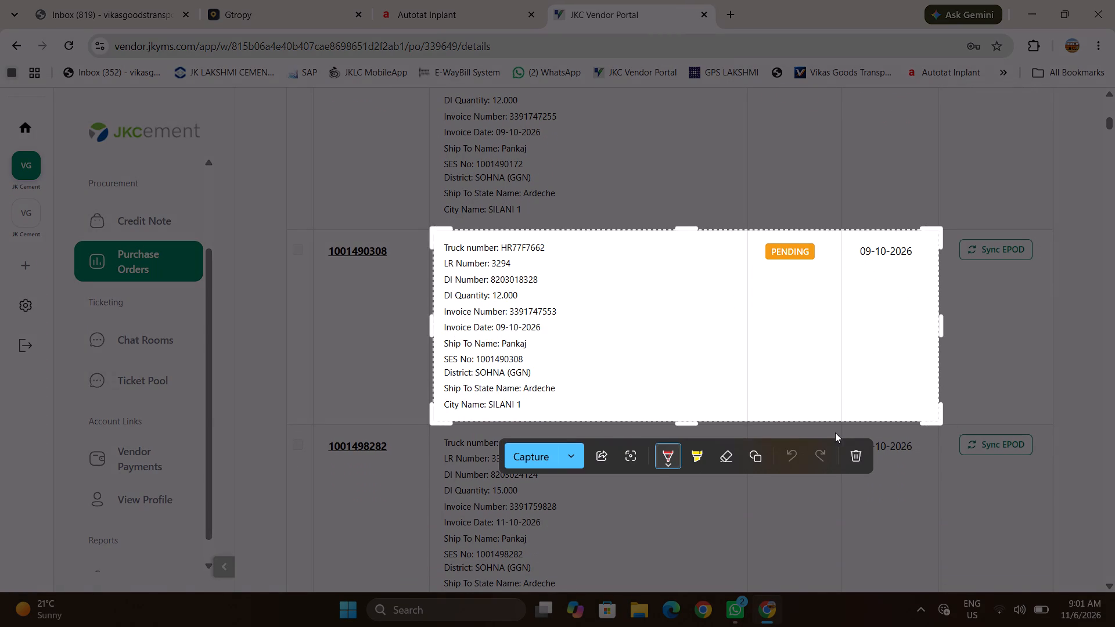
left_click(598, 457)
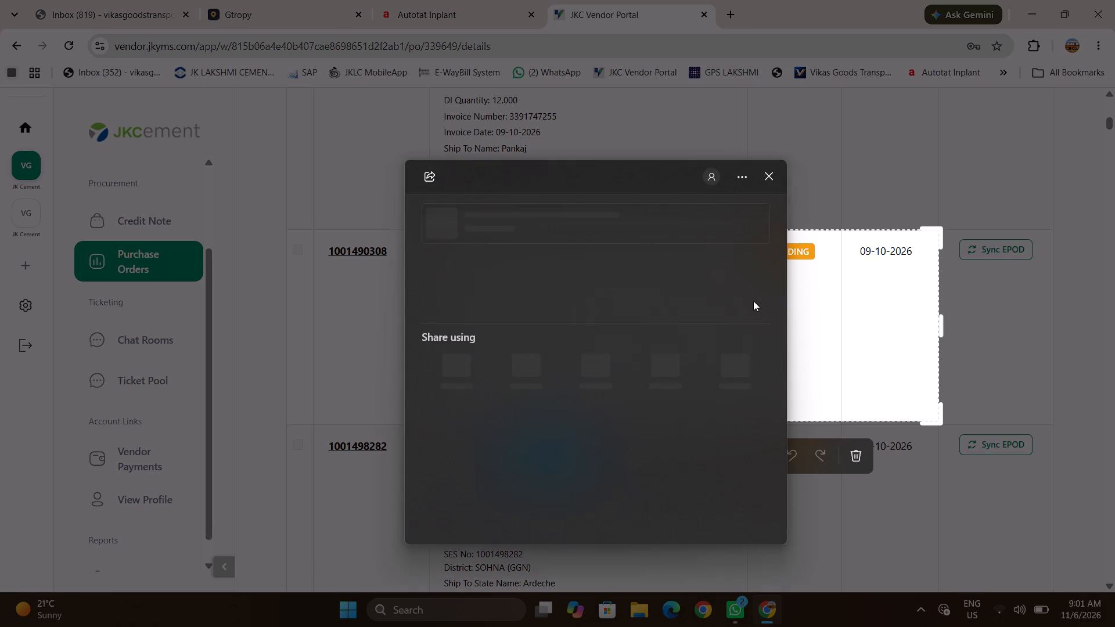
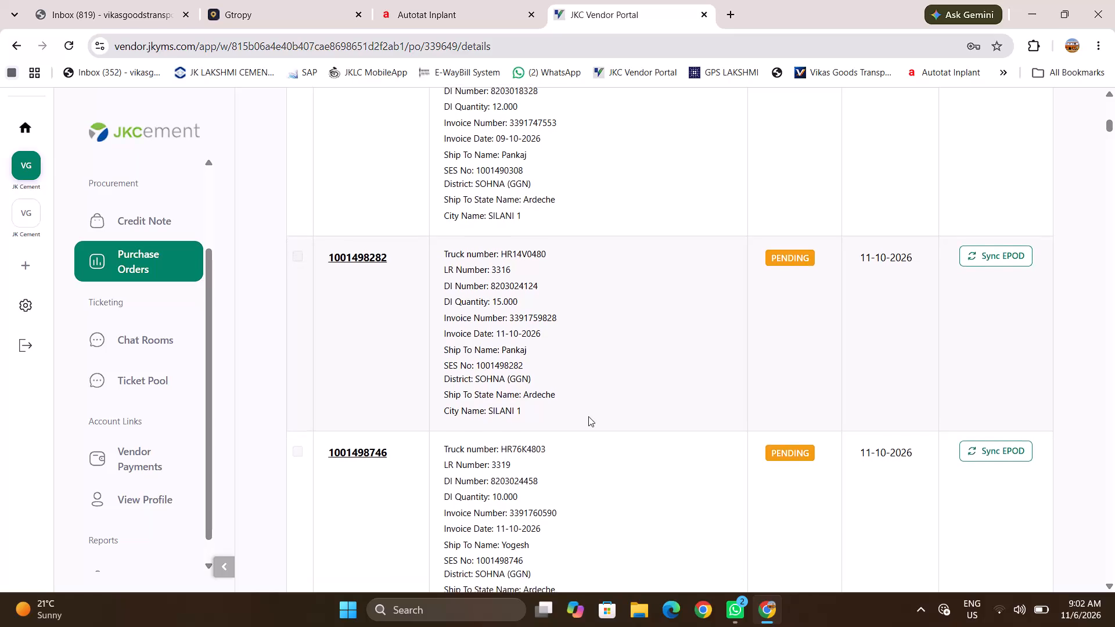
key("Print")
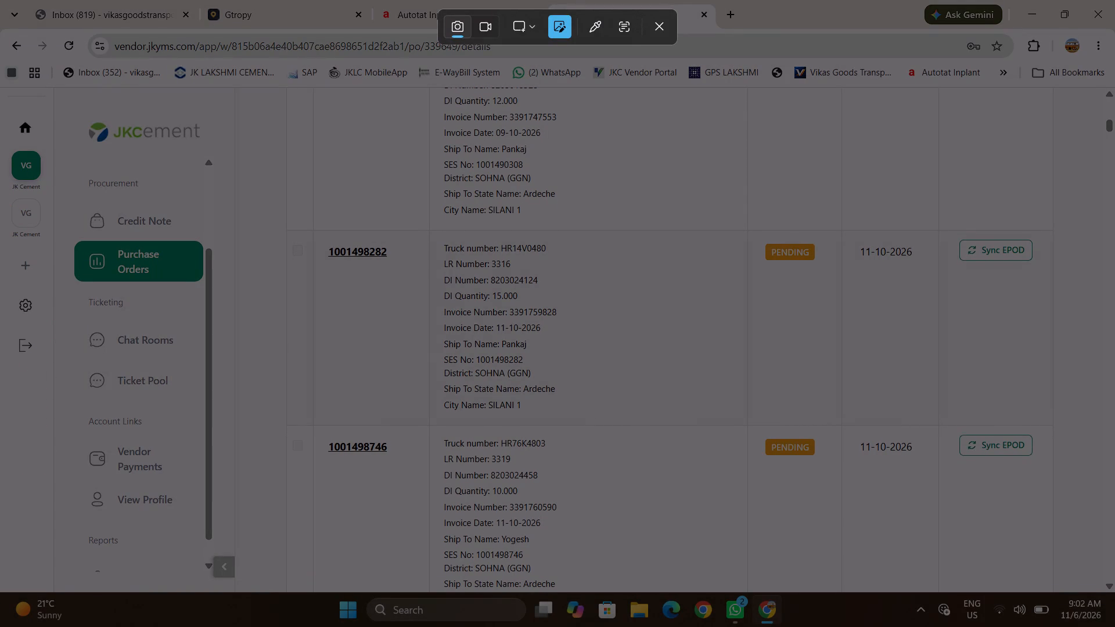
left_click_drag(436, 233, 925, 409)
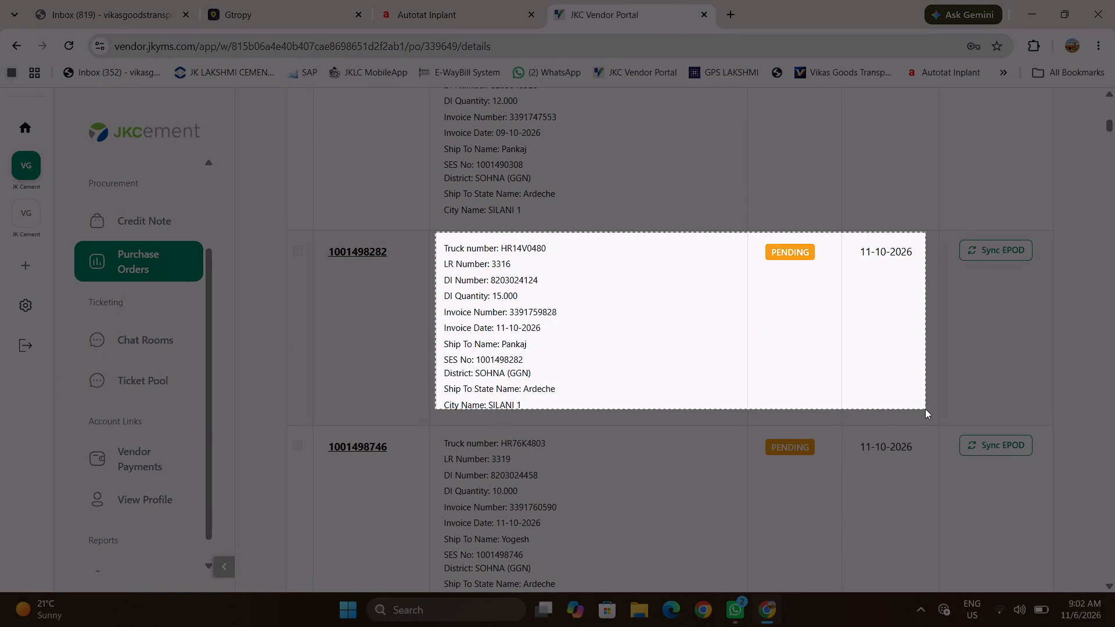
left_click_drag(925, 409, 929, 416)
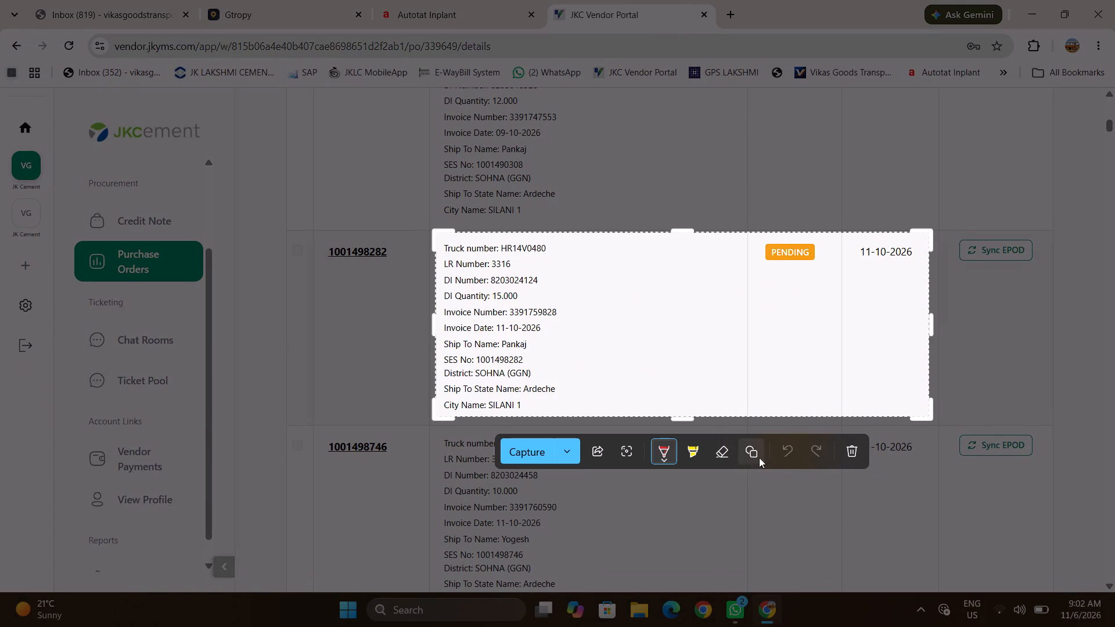
left_click(587, 453)
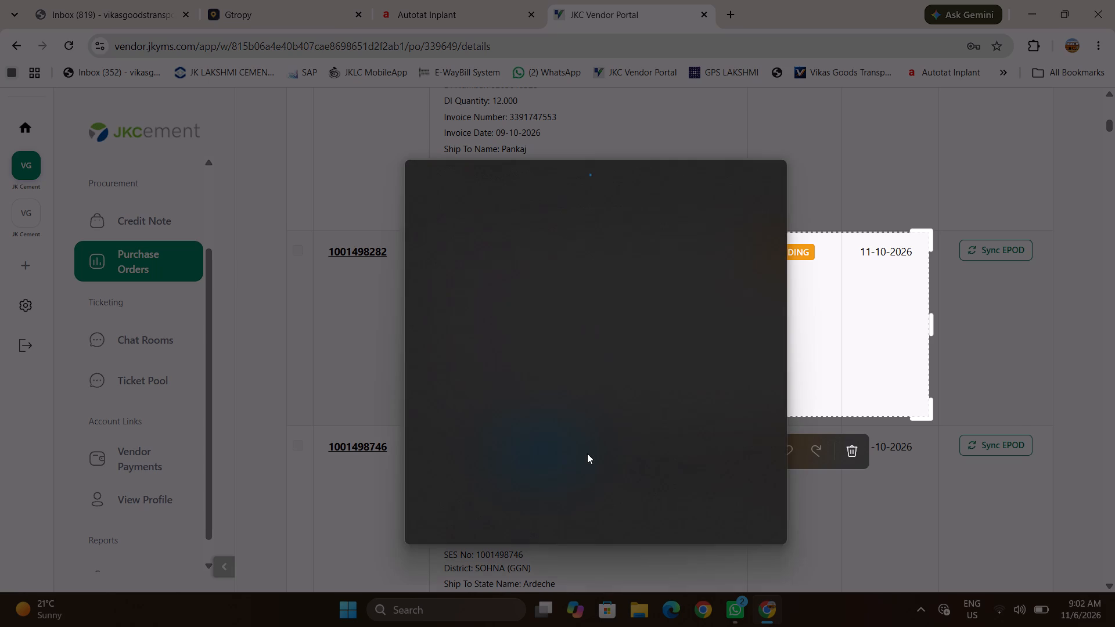
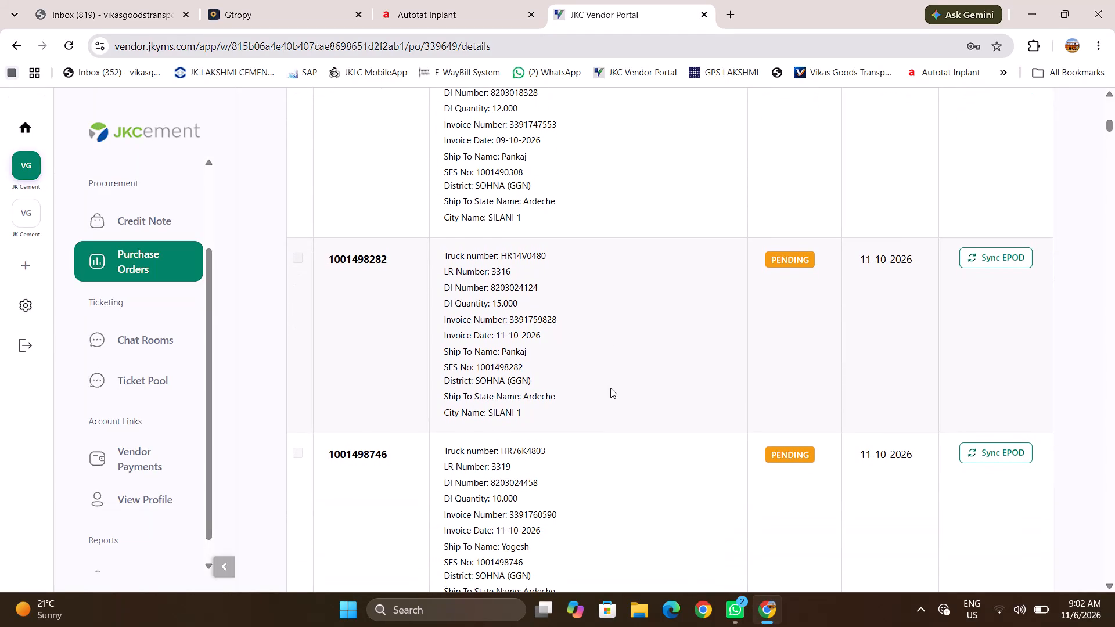
key("Print")
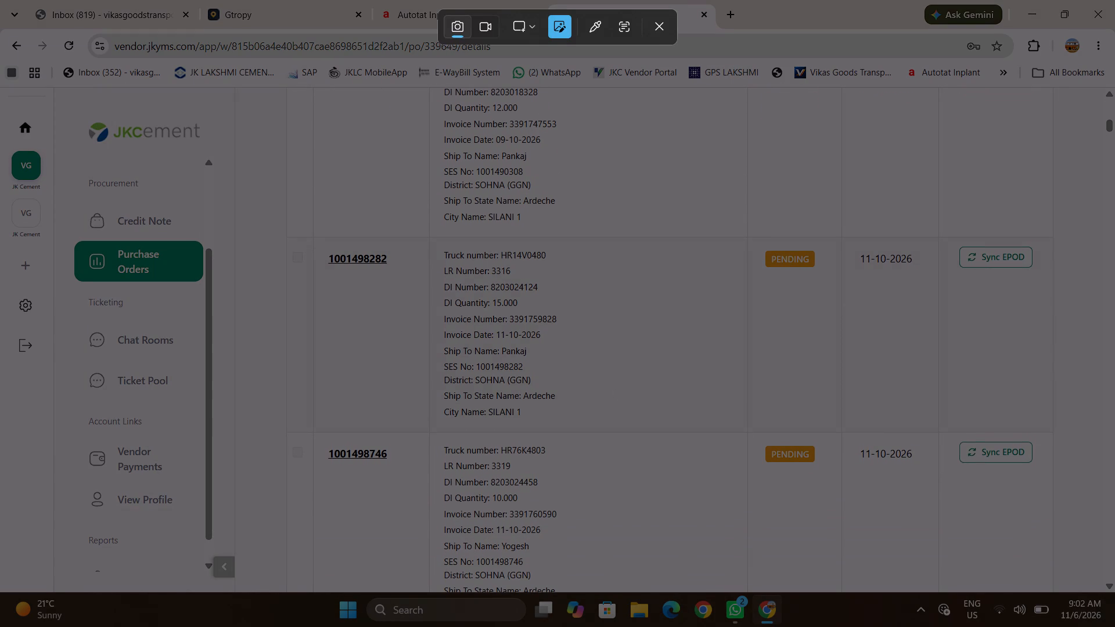
left_click_drag(438, 240, 911, 439)
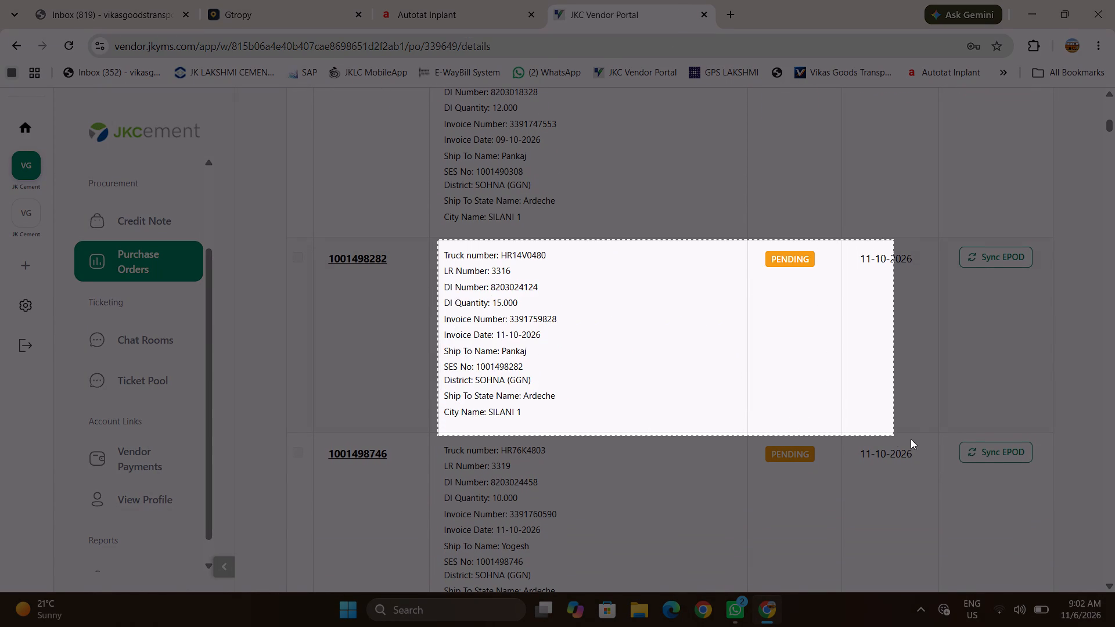
left_click_drag(911, 439, 937, 420)
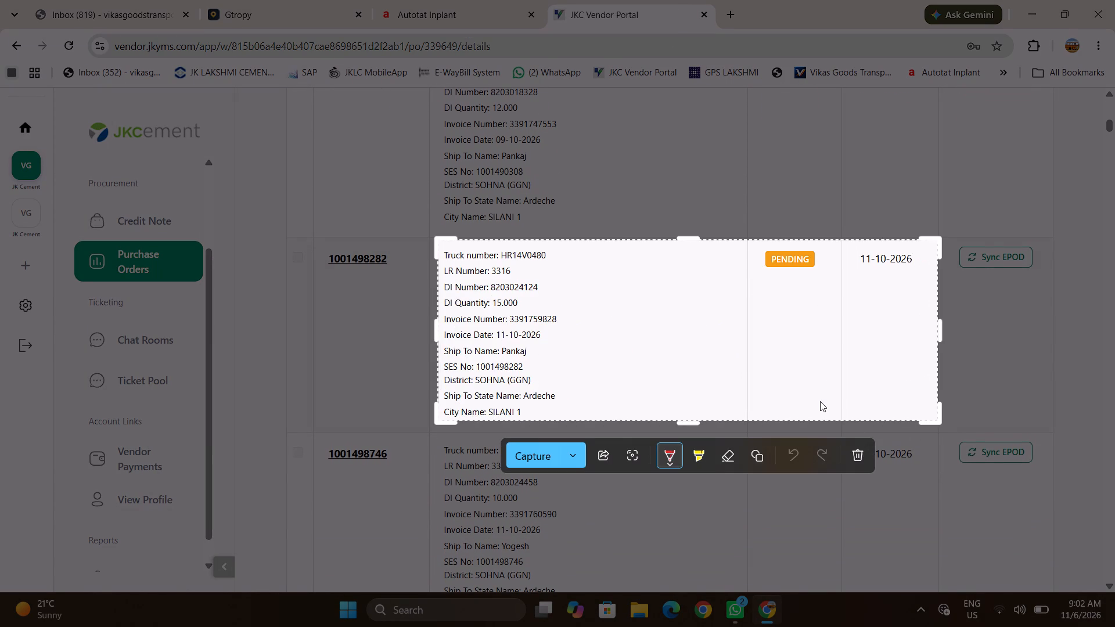
left_click(609, 453)
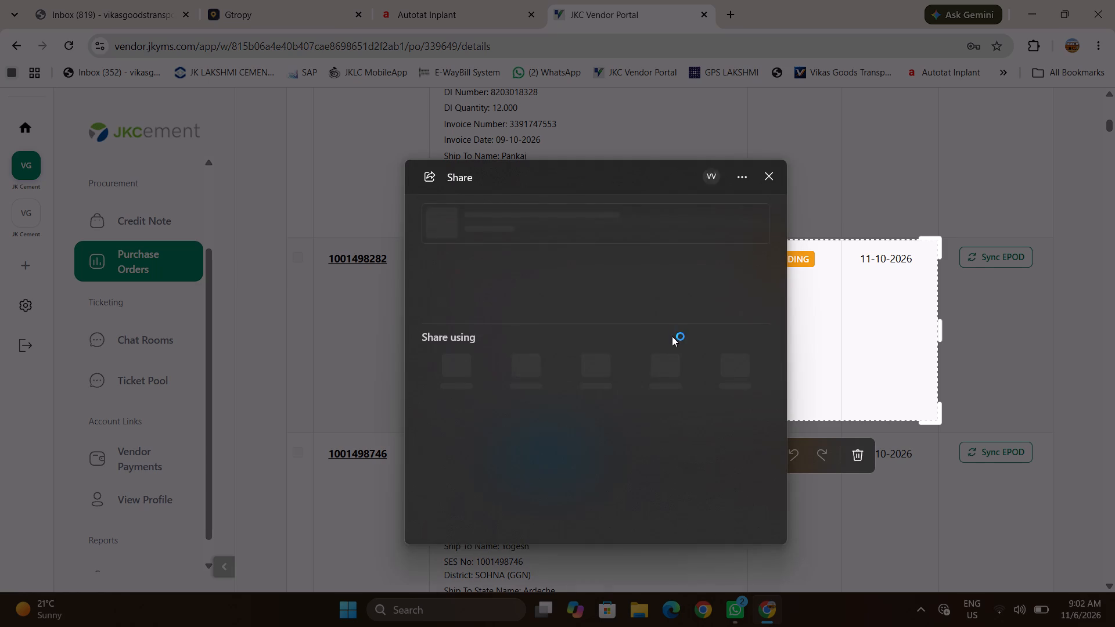
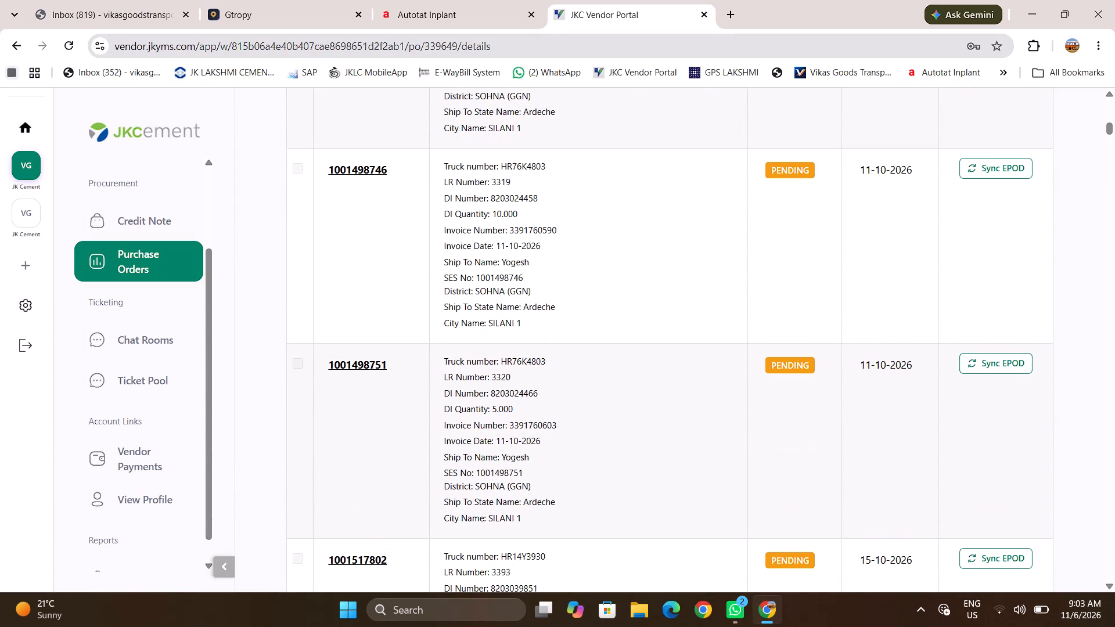
key("Delete")
key("Print")
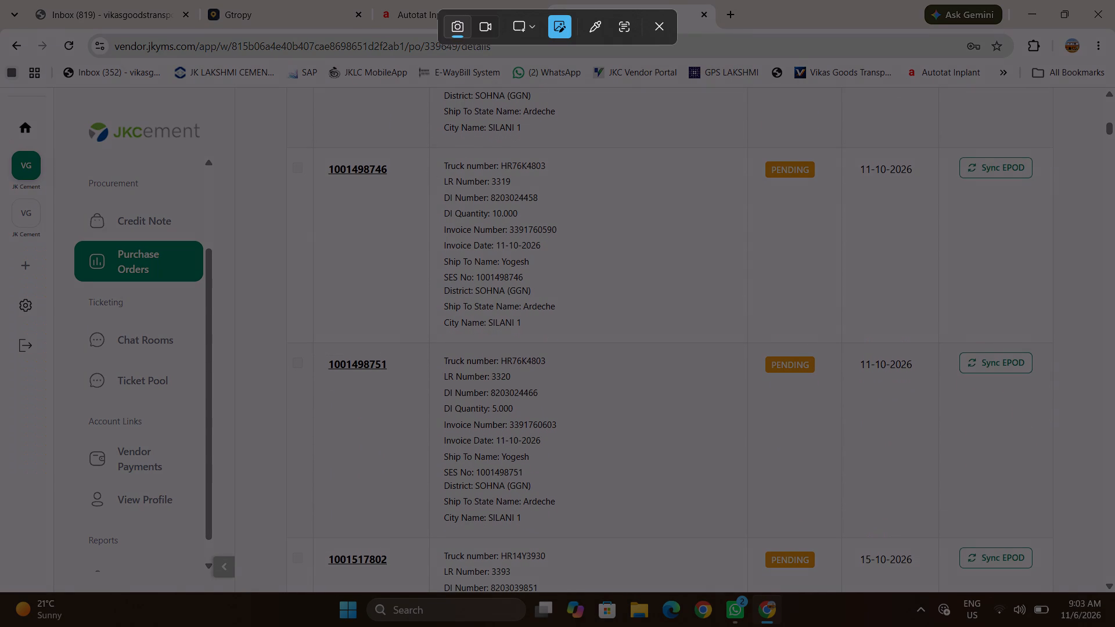
left_click_drag(429, 148, 729, 540)
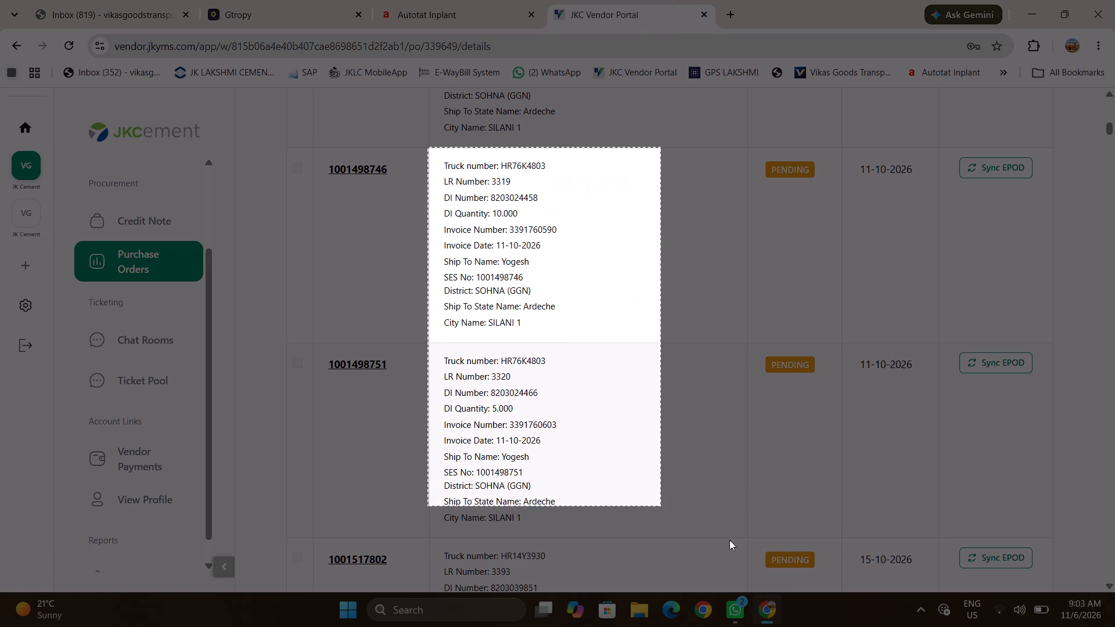
left_click_drag(729, 540, 940, 533)
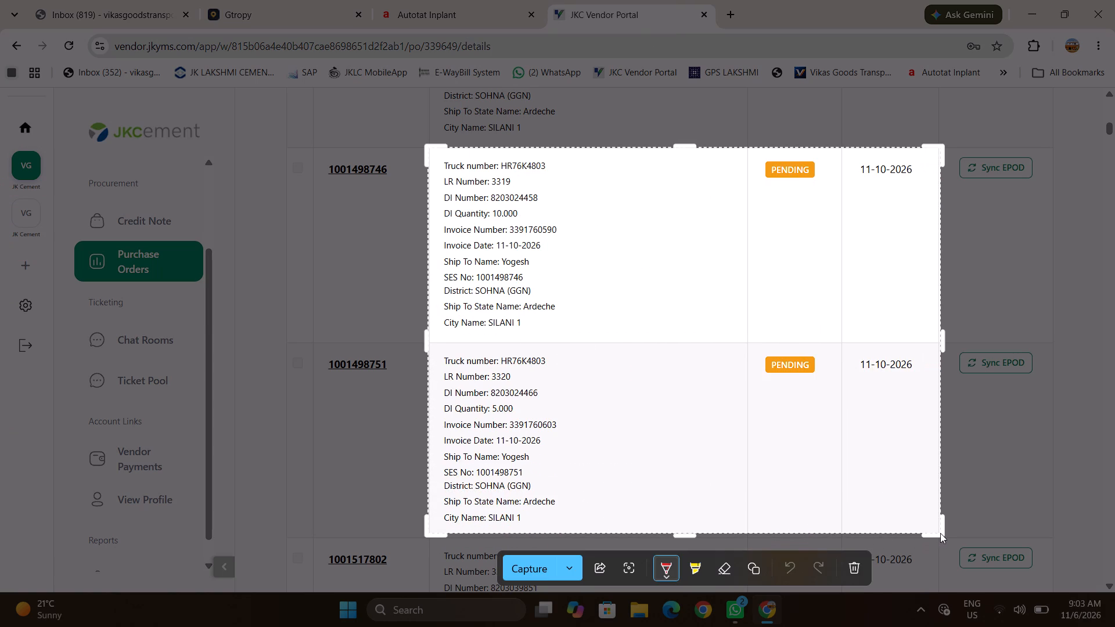
left_click(602, 567)
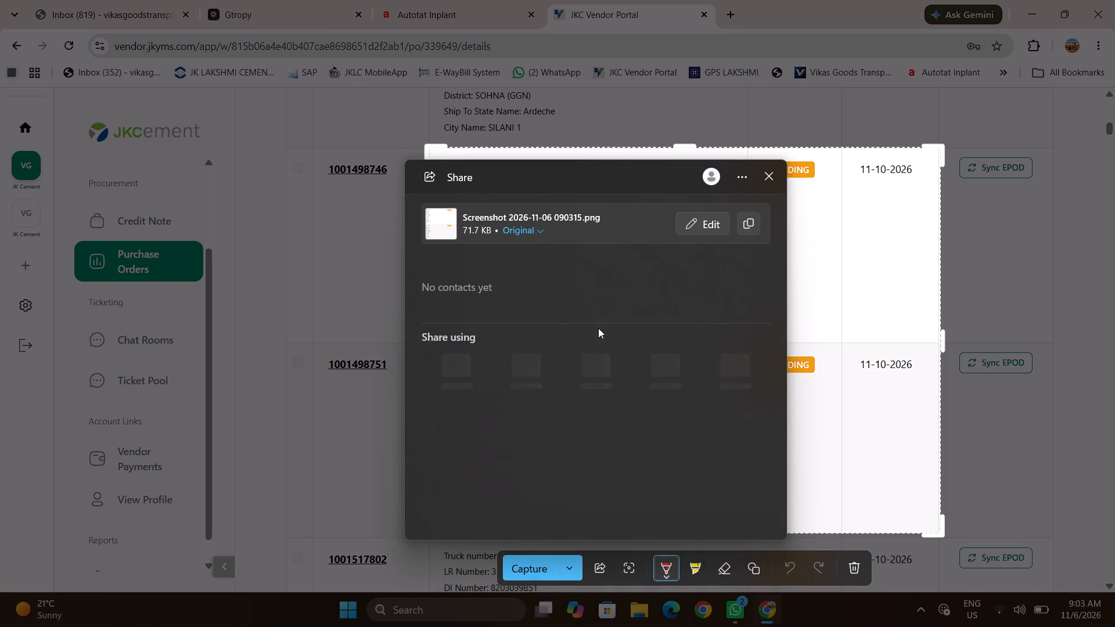
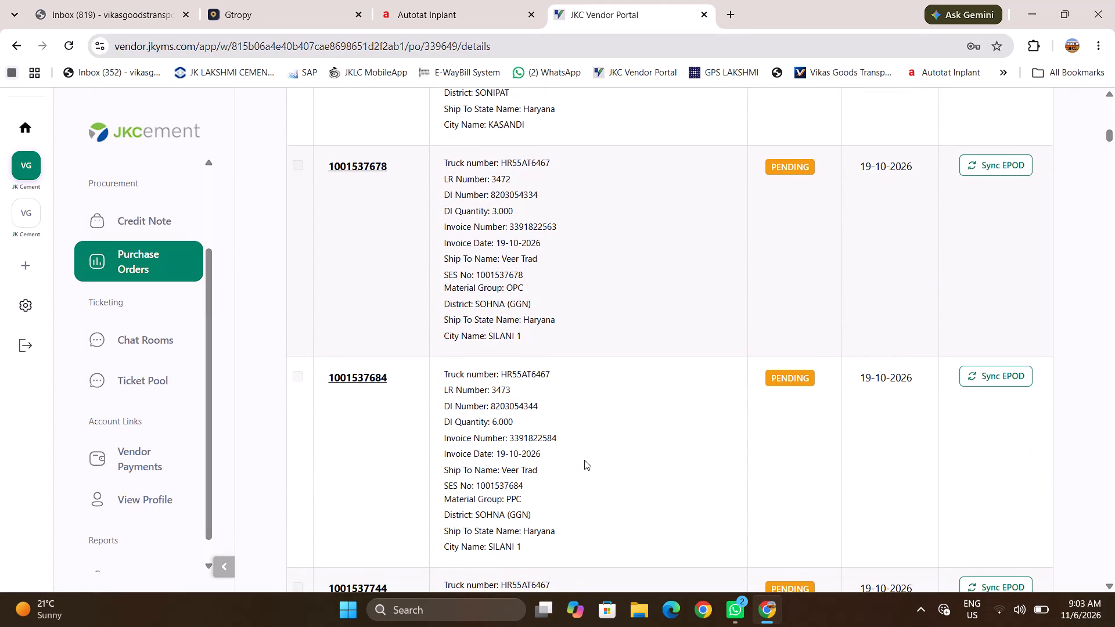
key("Print")
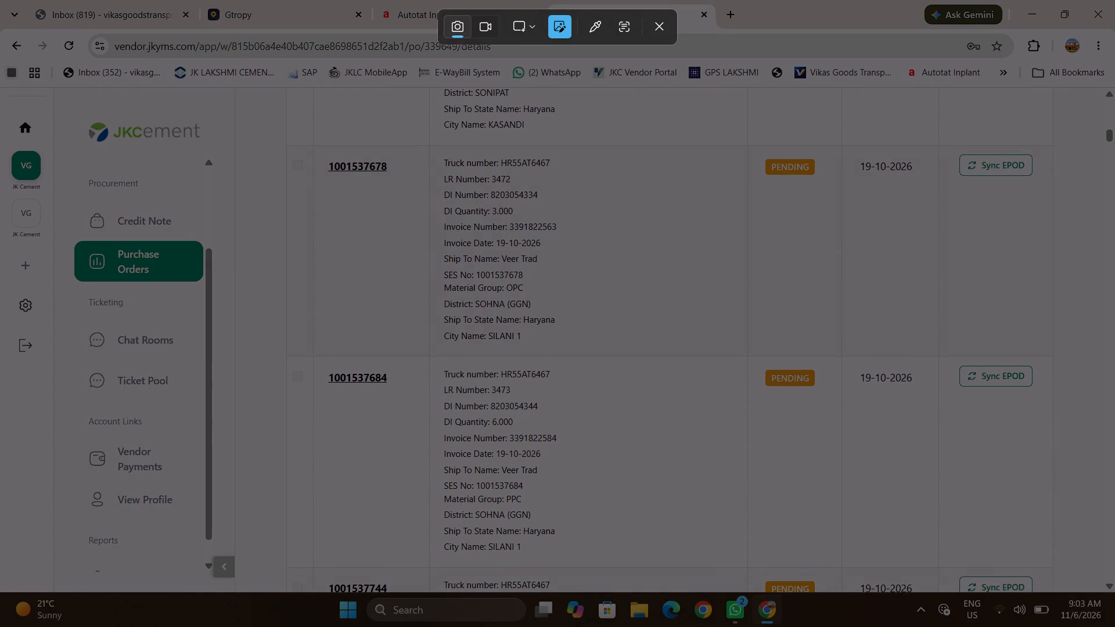
left_click_drag(438, 147, 883, 522)
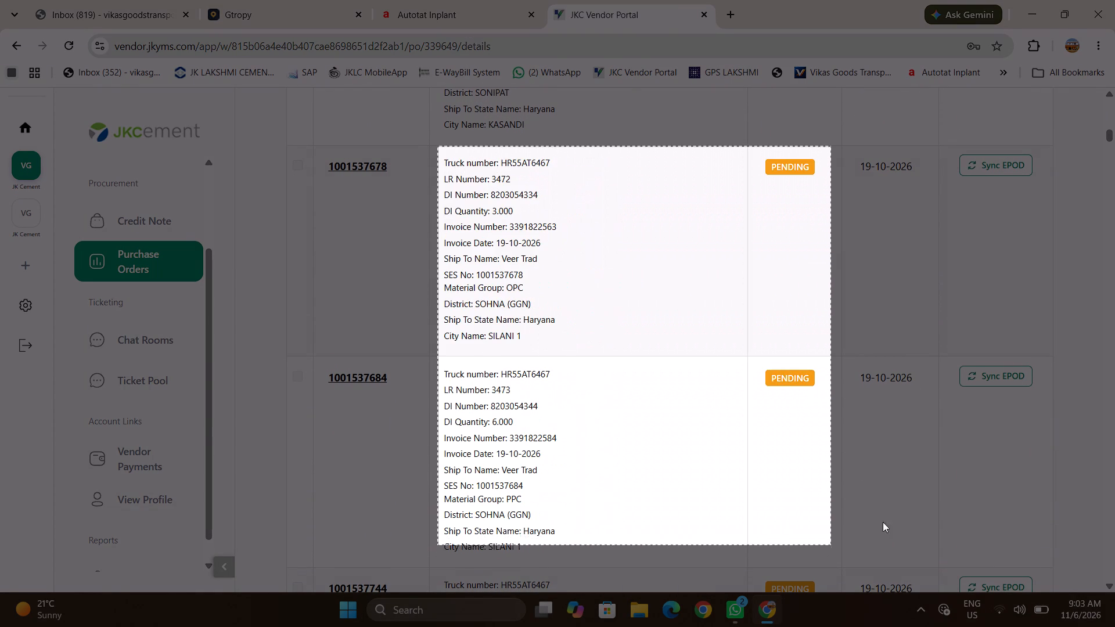
left_click_drag(883, 522, 944, 532)
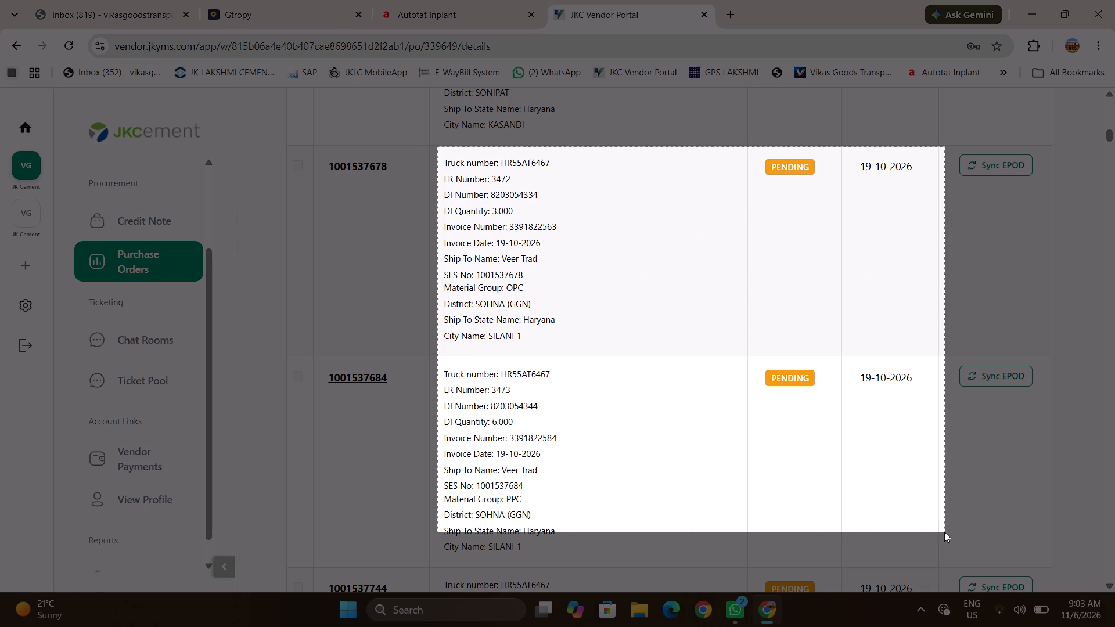
left_click_drag(944, 532, 941, 560)
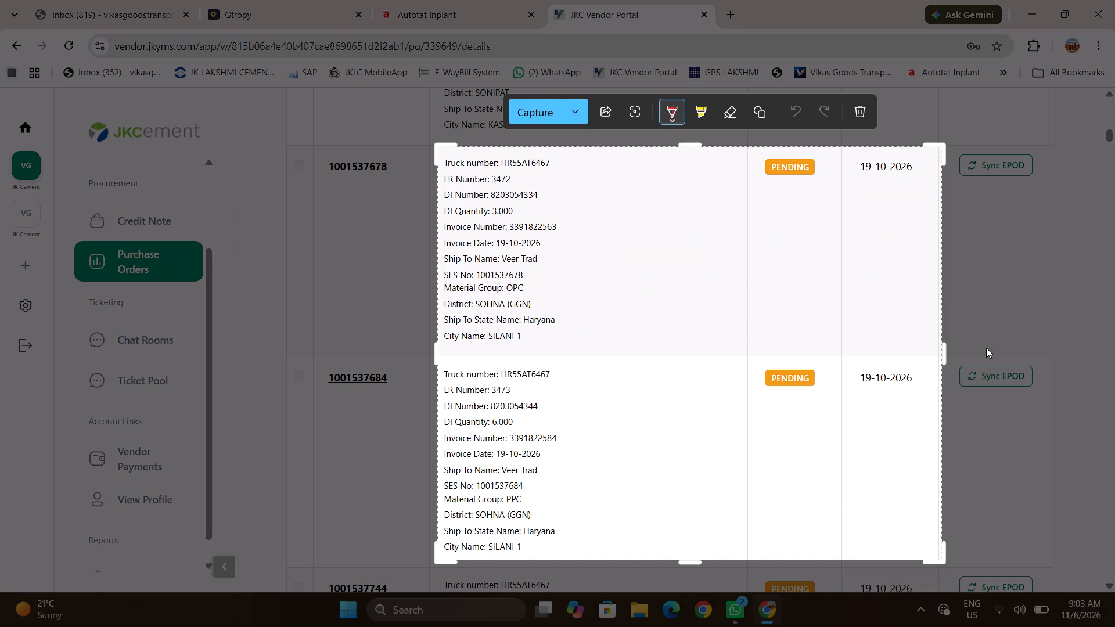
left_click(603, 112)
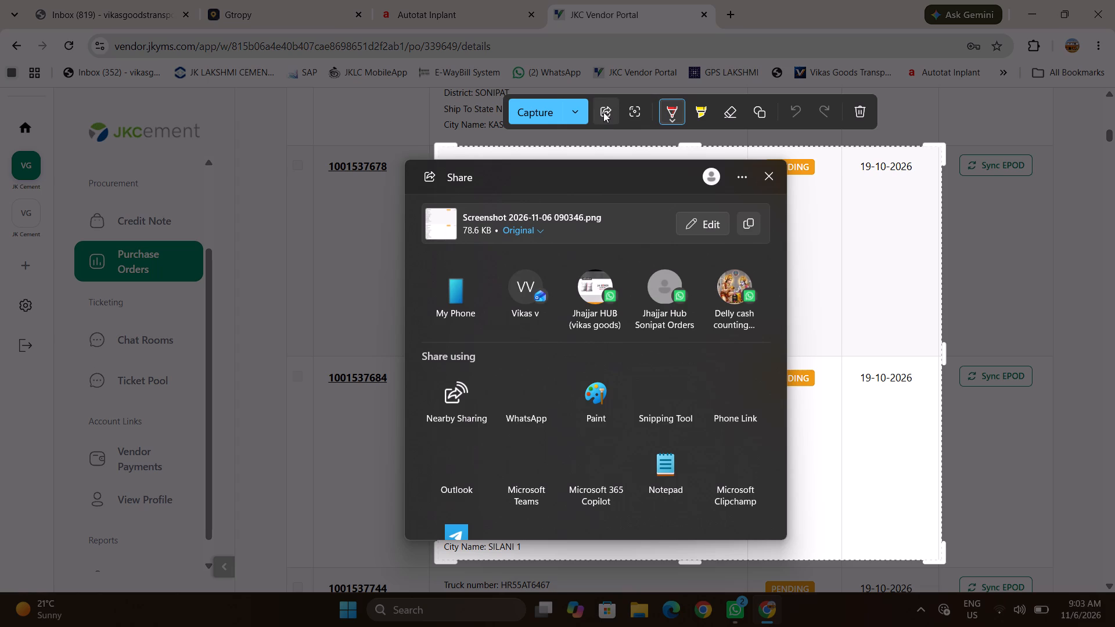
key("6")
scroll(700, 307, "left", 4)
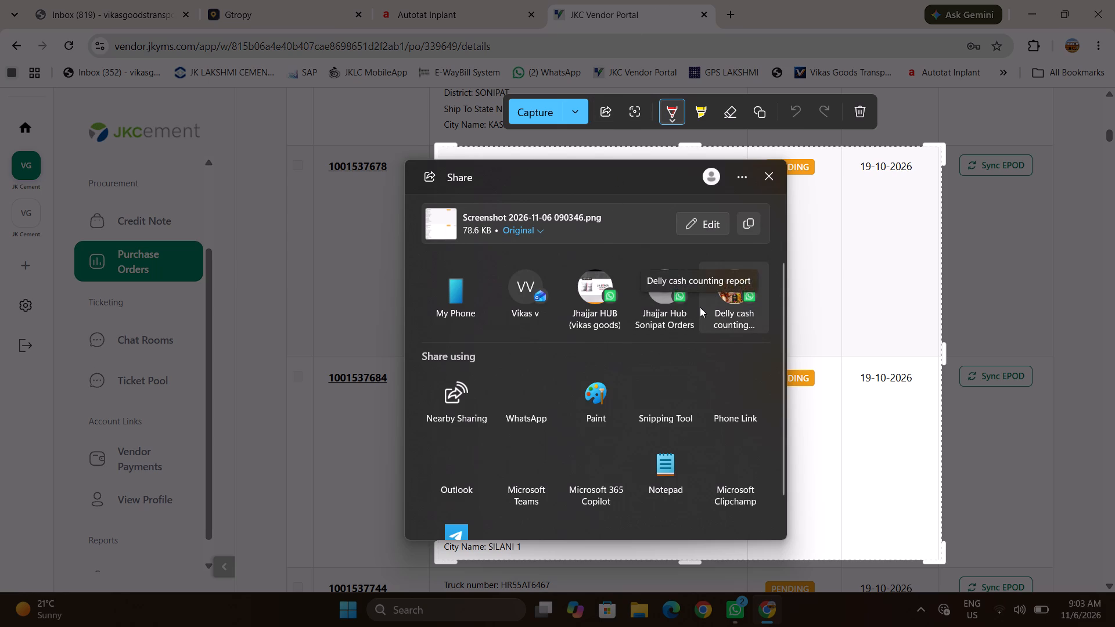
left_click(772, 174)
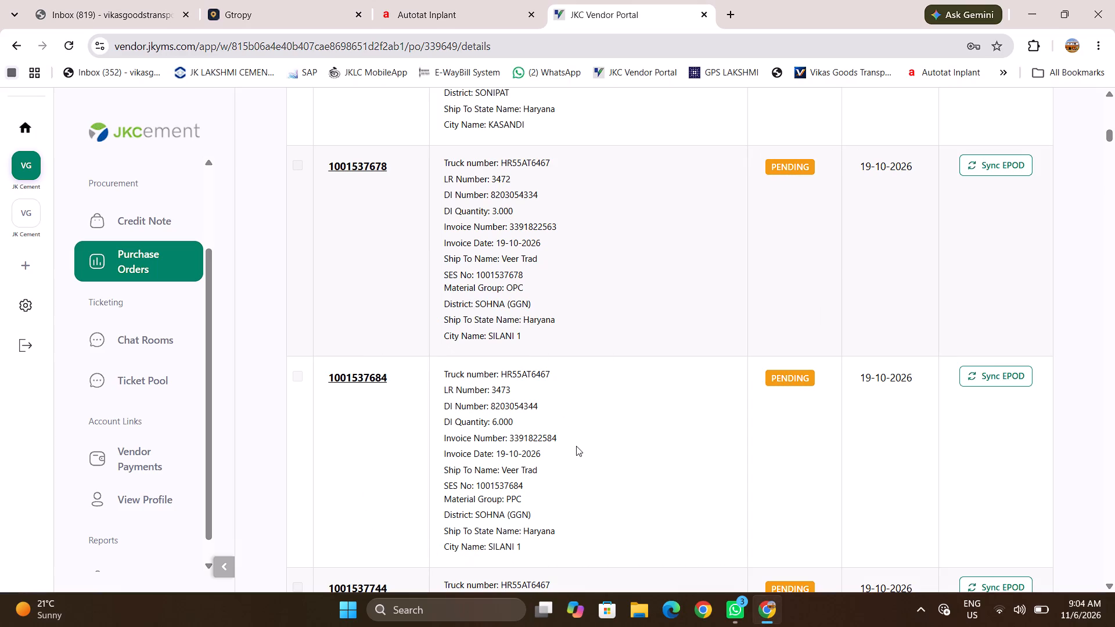
key("Print")
left_click_drag(432, 159, 478, 208)
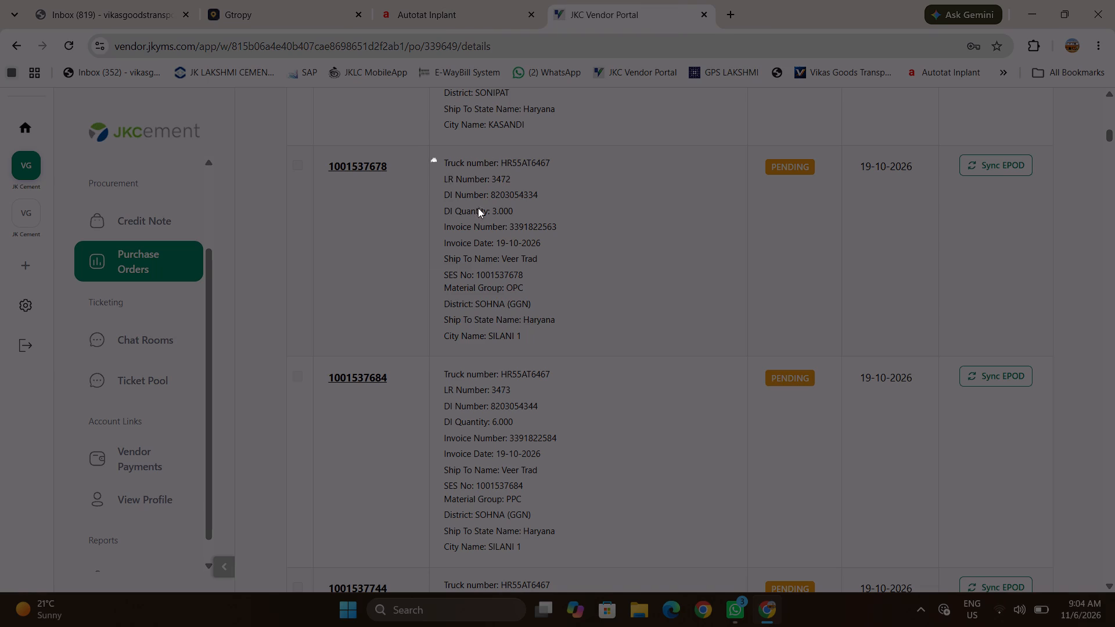
left_click_drag(478, 208, 955, 568)
key("Print")
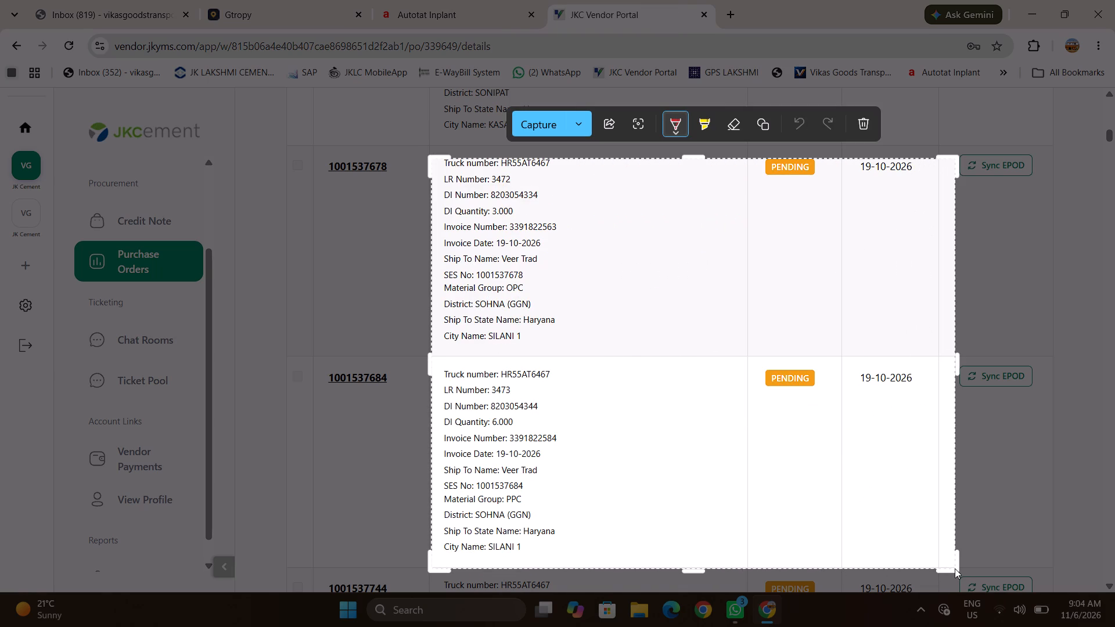
left_click(614, 123)
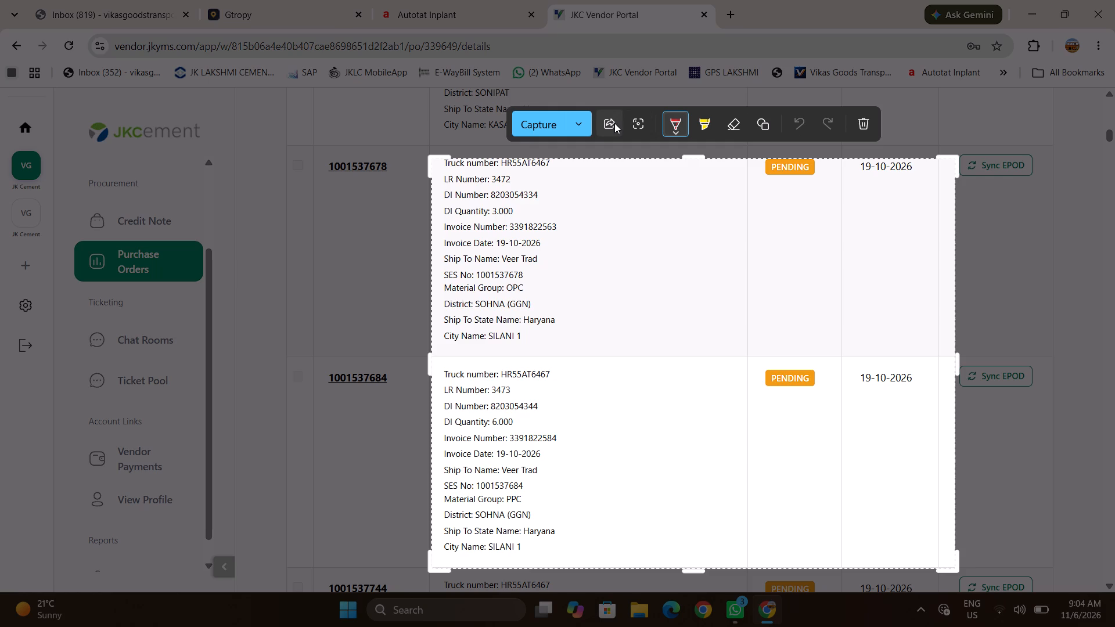
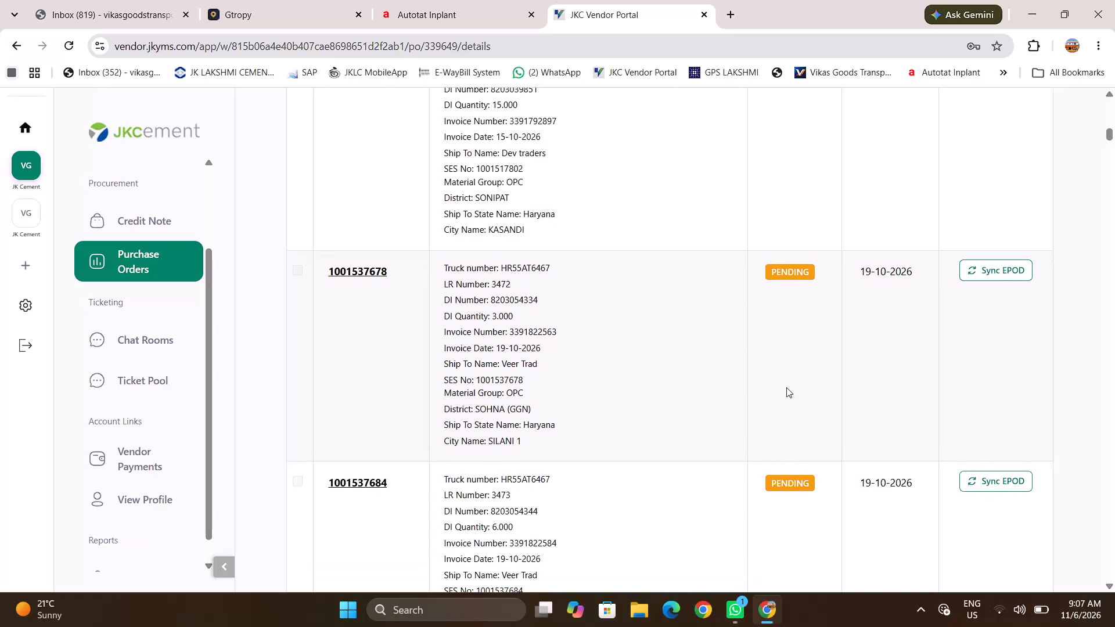
scroll(786, 387, "down", 13)
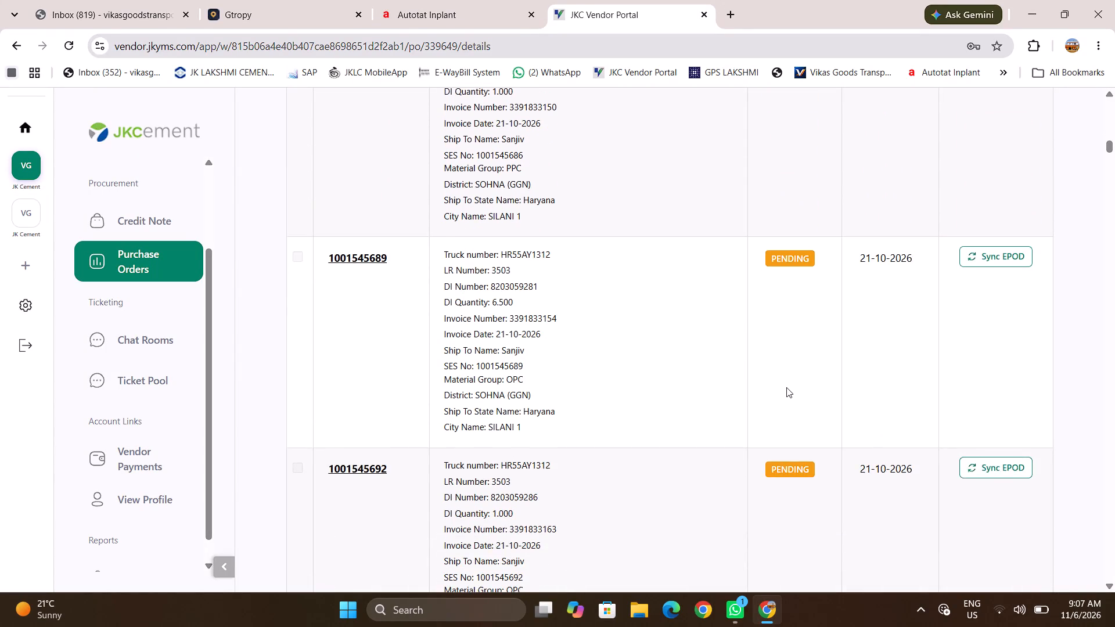
scroll(786, 387, "down", 7)
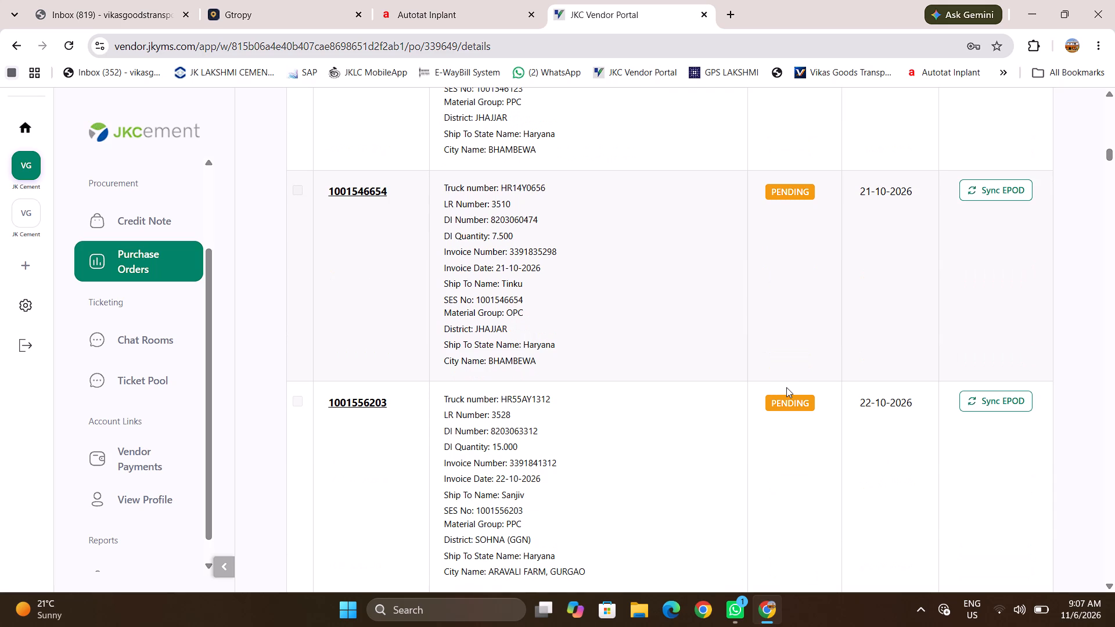
scroll(786, 387, "down", 7)
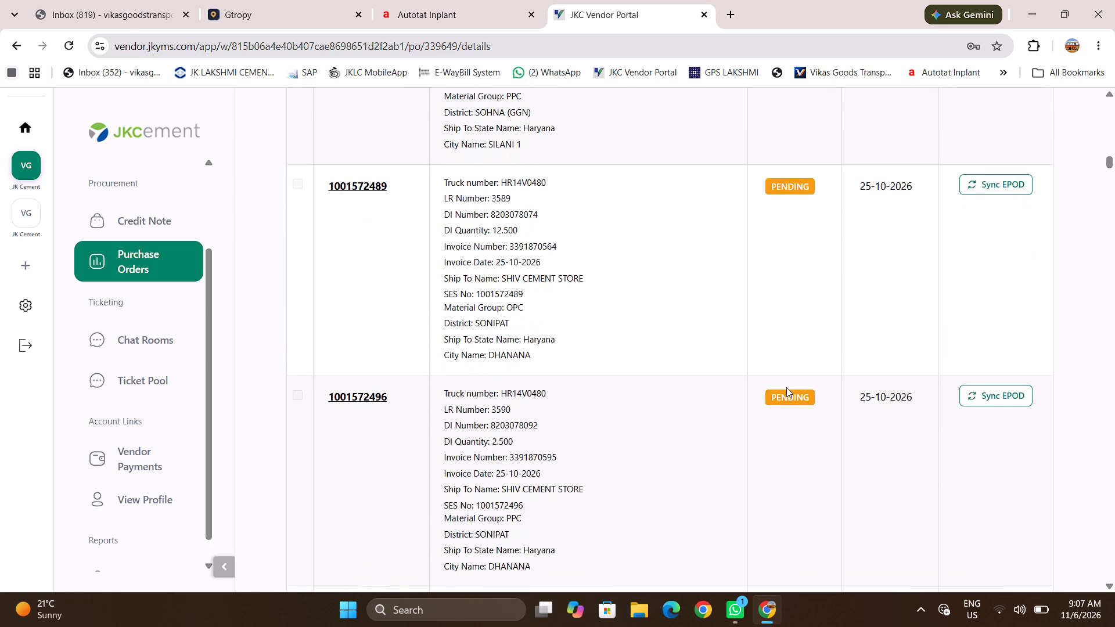
scroll(786, 387, "down", 5)
scroll(786, 387, "up", 4)
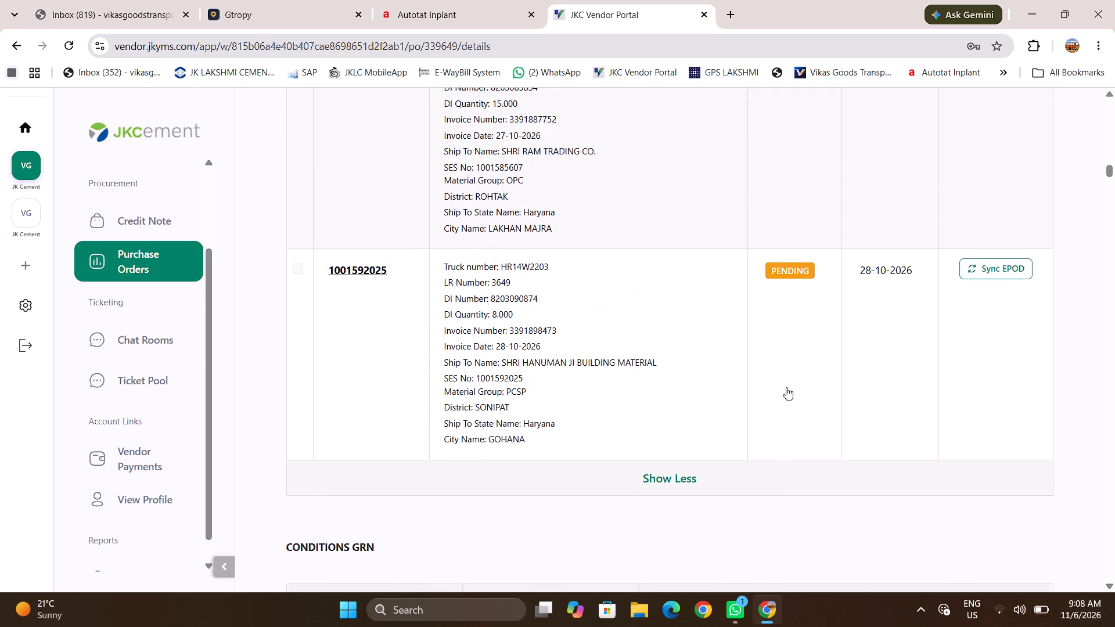
scroll(786, 387, "up", 2)
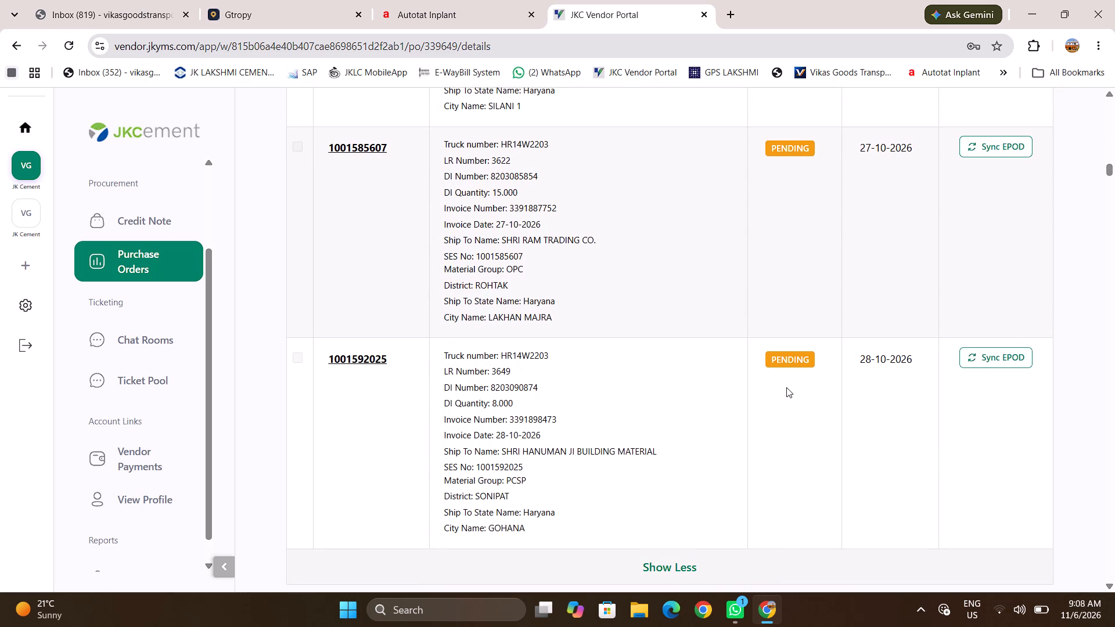
key("Print")
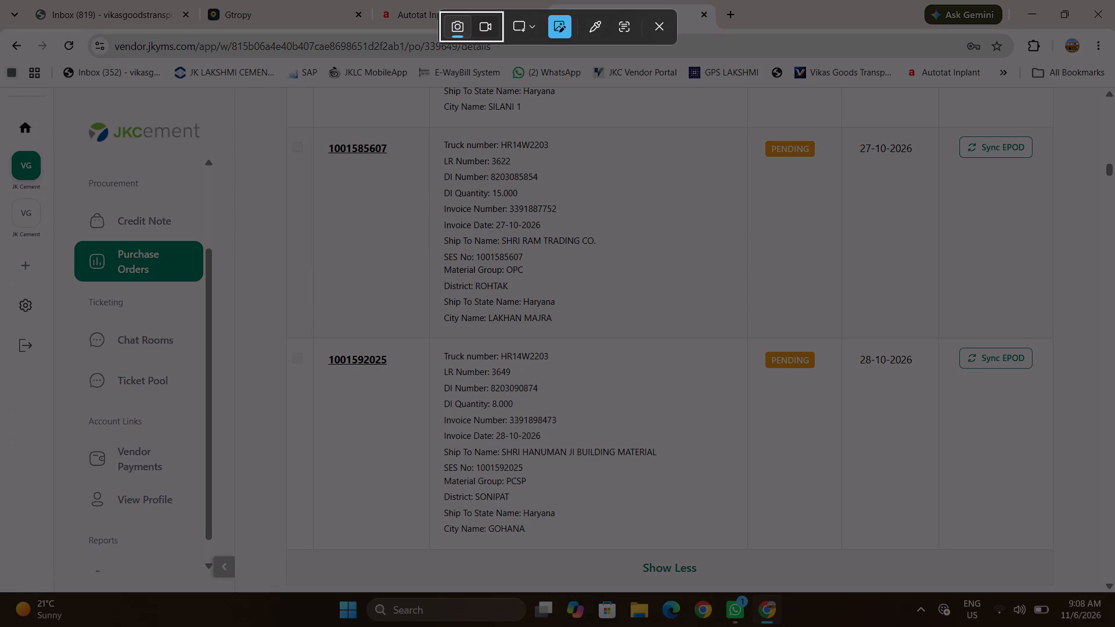
left_click_drag(317, 341, 901, 509)
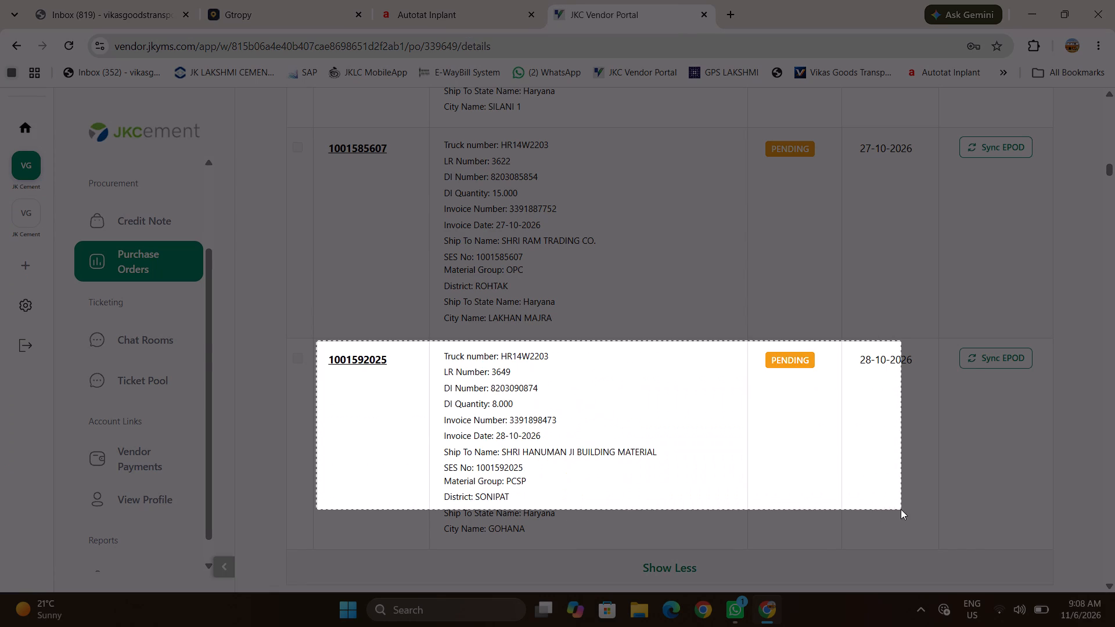
left_click_drag(901, 509, 943, 546)
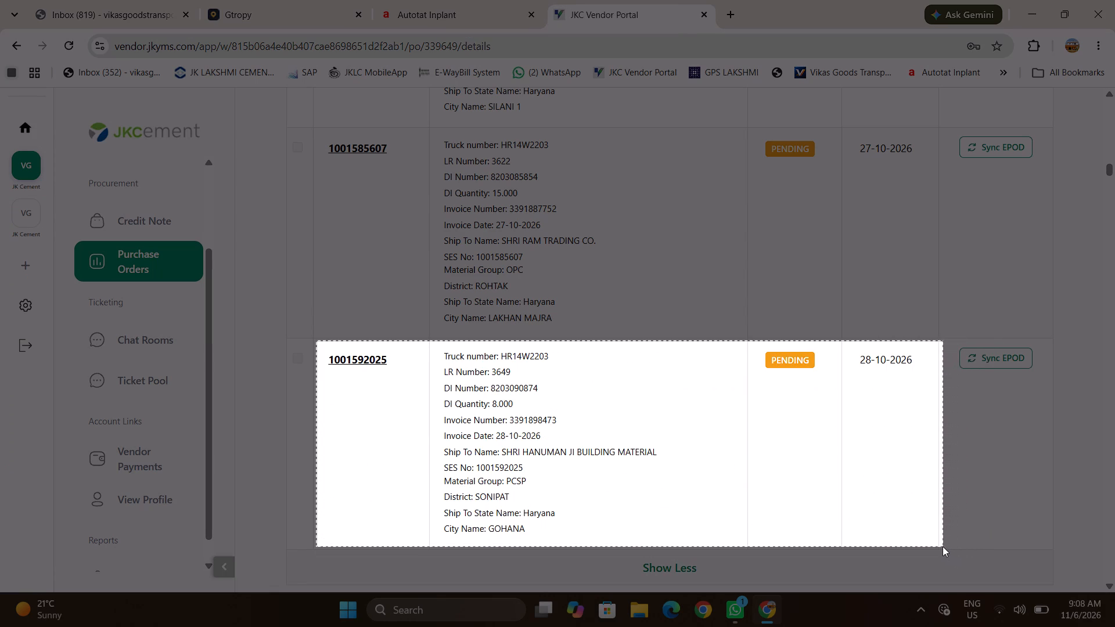
left_click(553, 583)
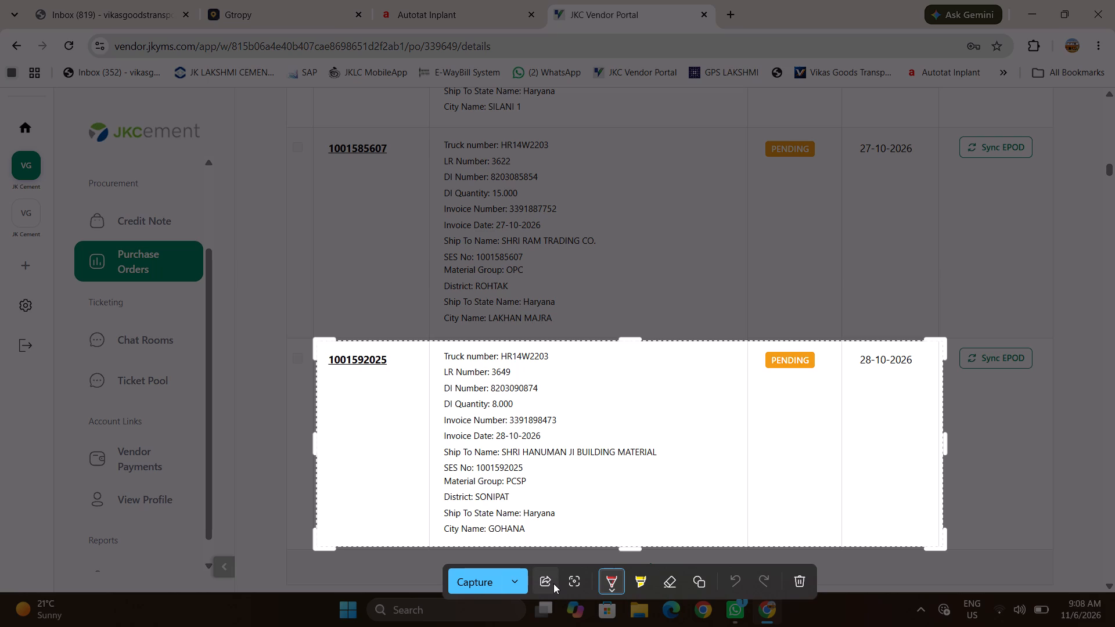
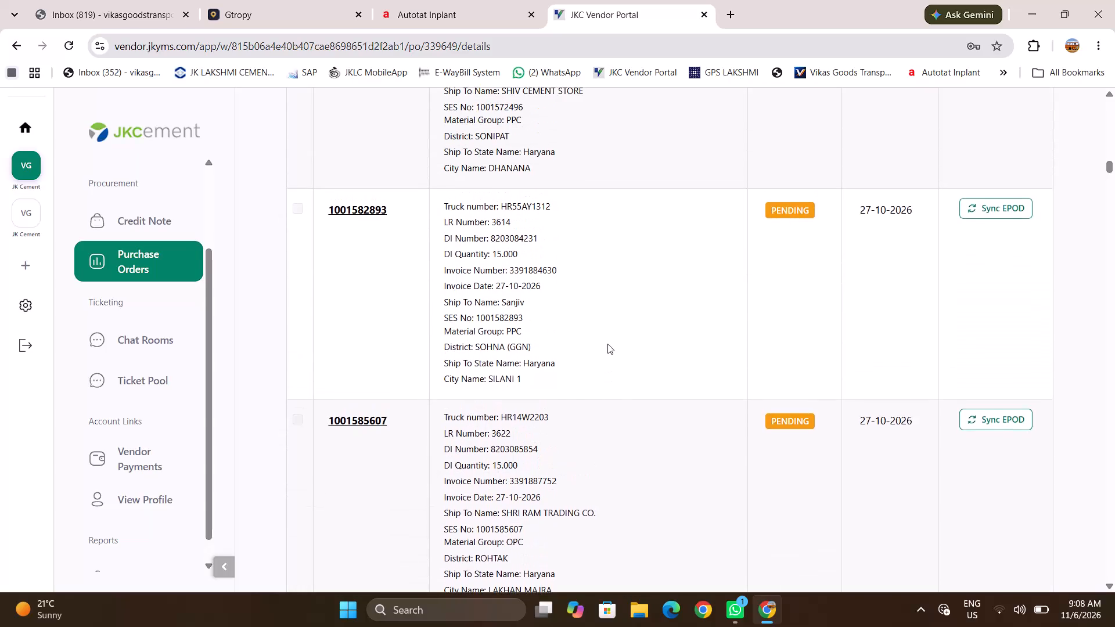
scroll(607, 344, "up", 5)
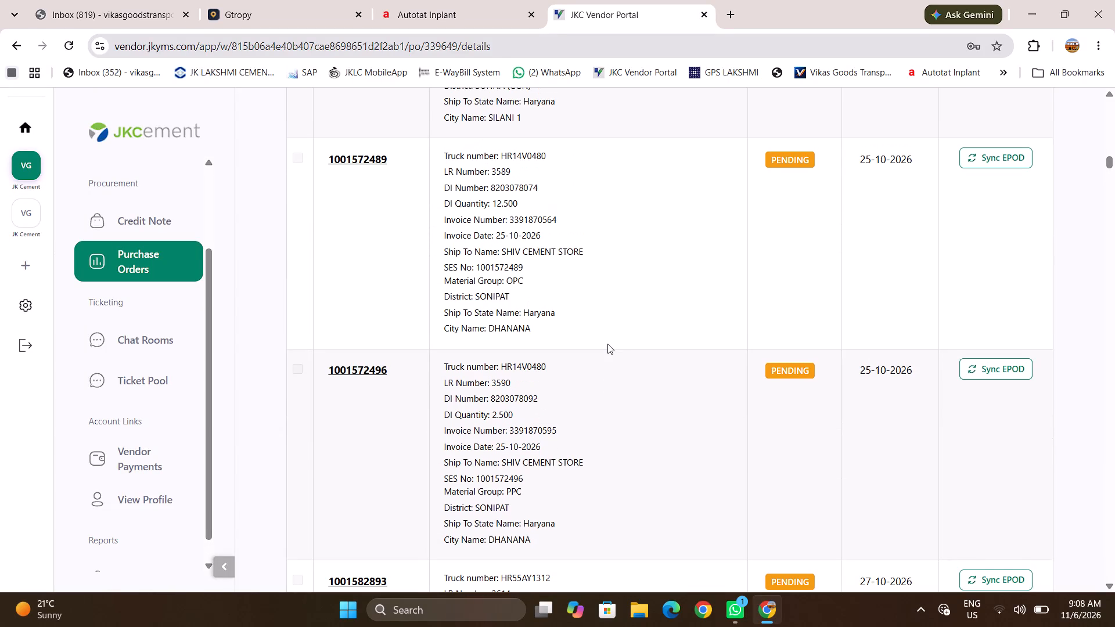
scroll(607, 344, "up", 1)
key("Print")
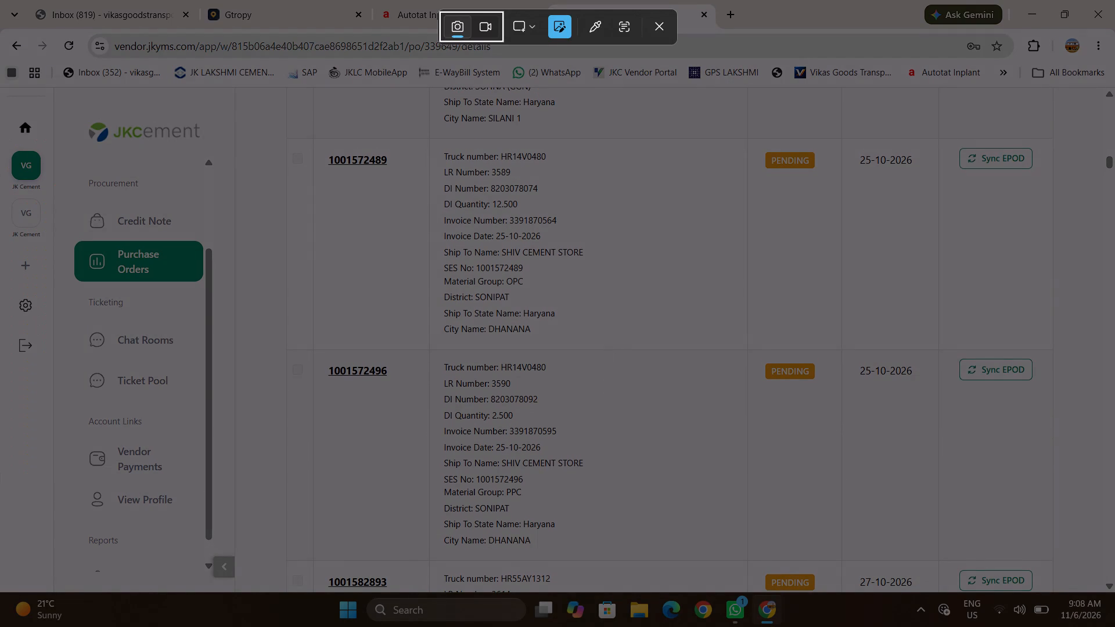
left_click_drag(284, 356, 984, 545)
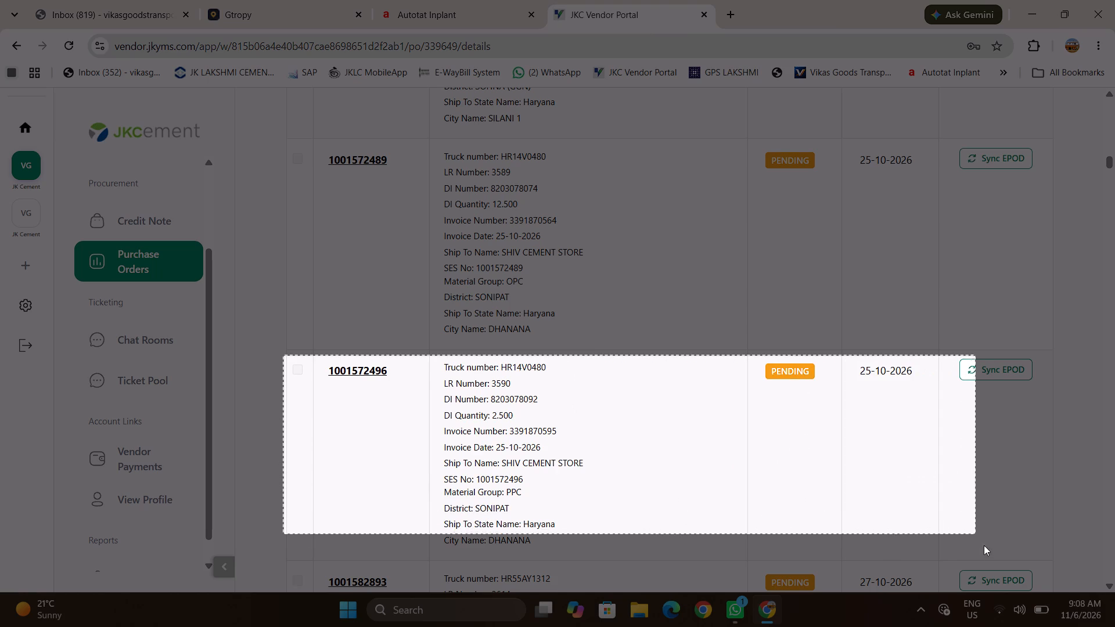
left_click_drag(984, 545, 963, 559)
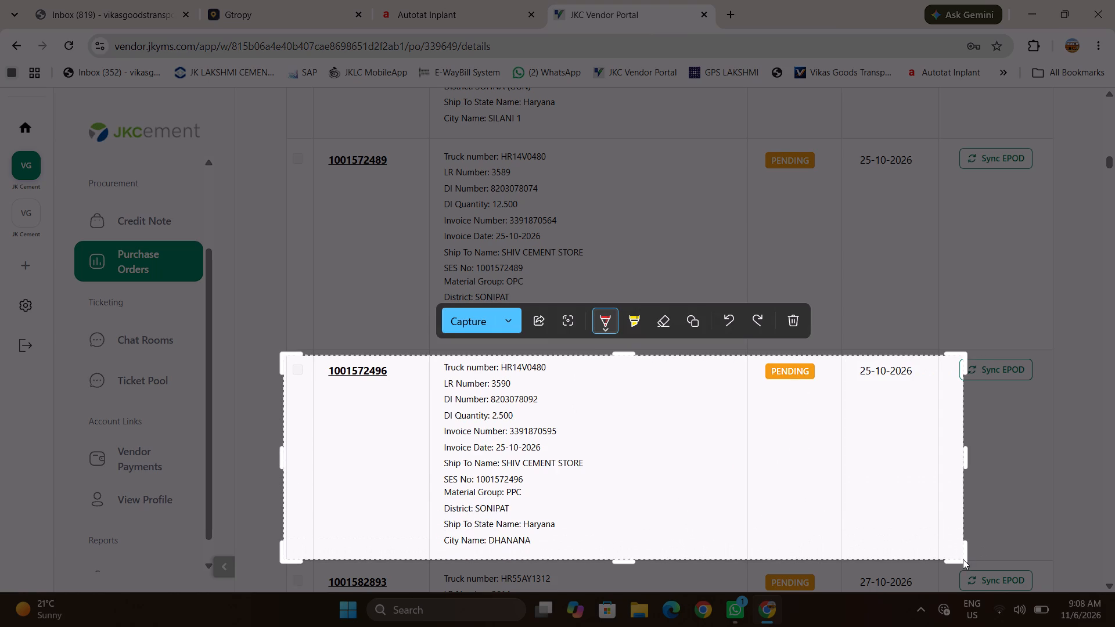
left_click(548, 312)
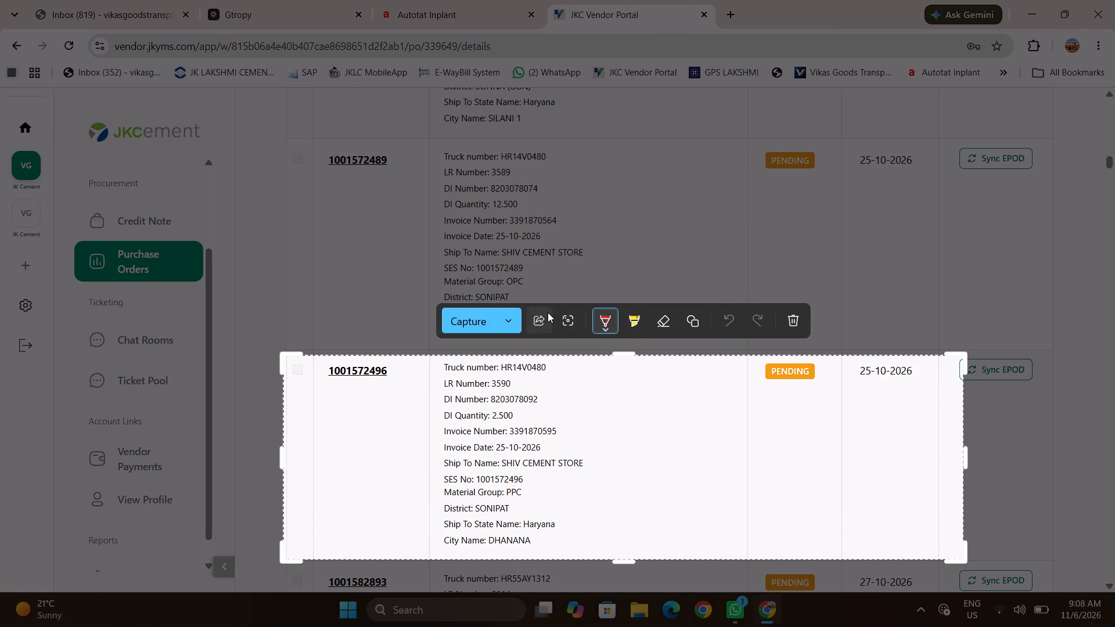
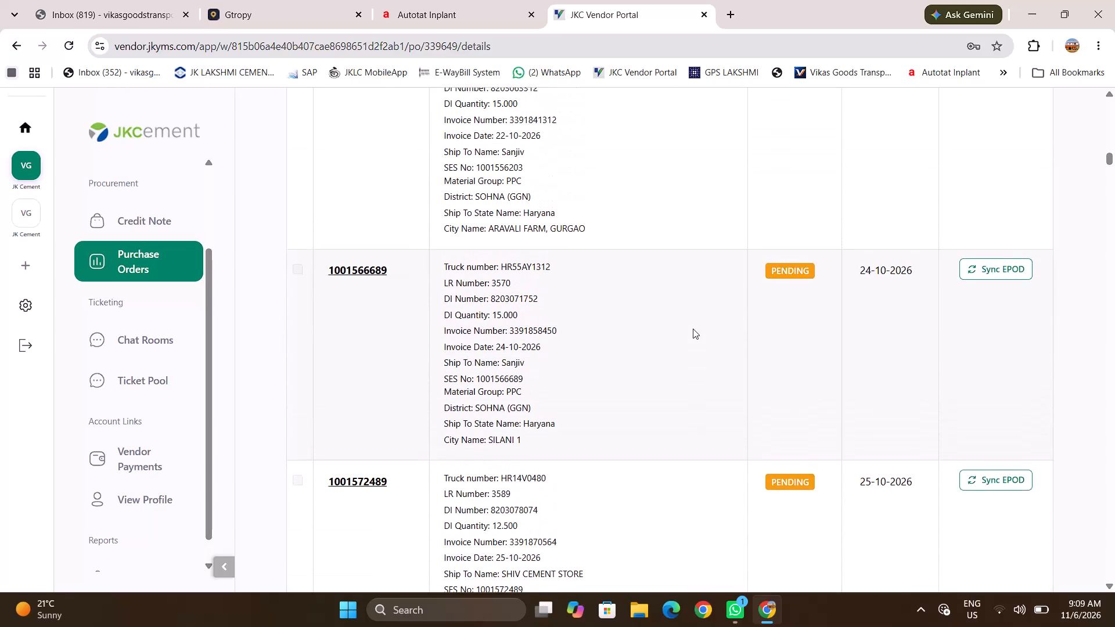
scroll(693, 329, "up", 2)
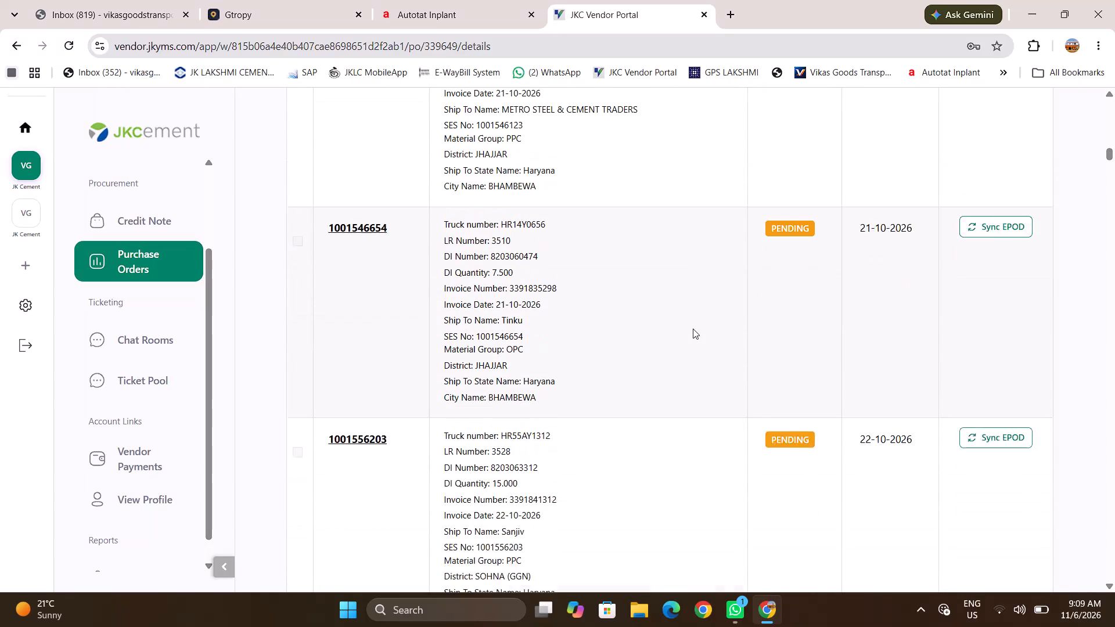
scroll(693, 329, "up", 4)
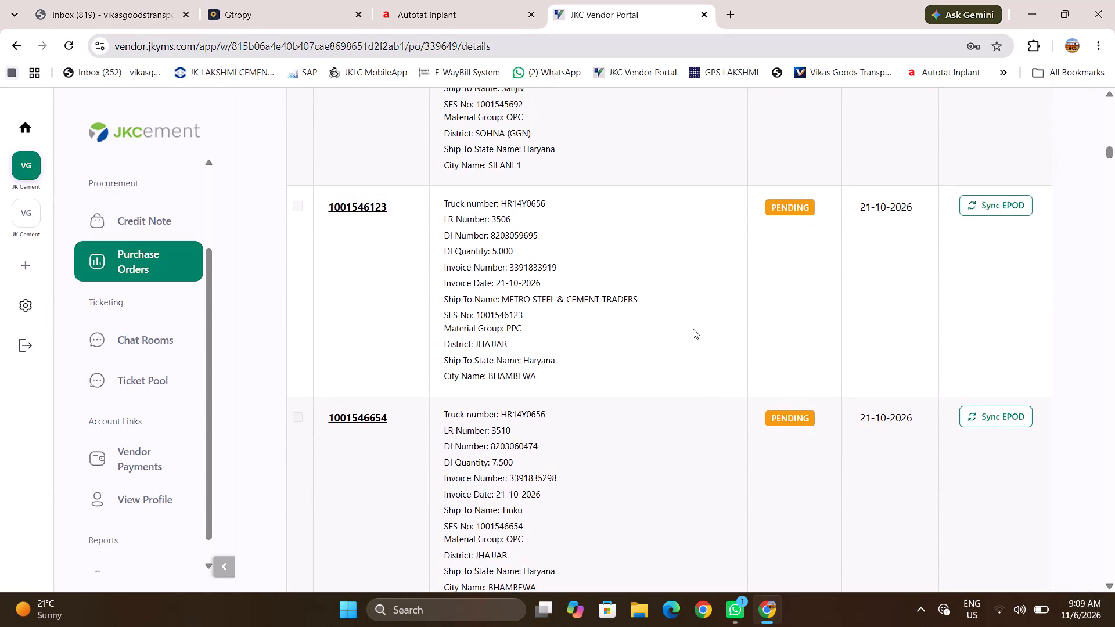
scroll(693, 329, "up", 10)
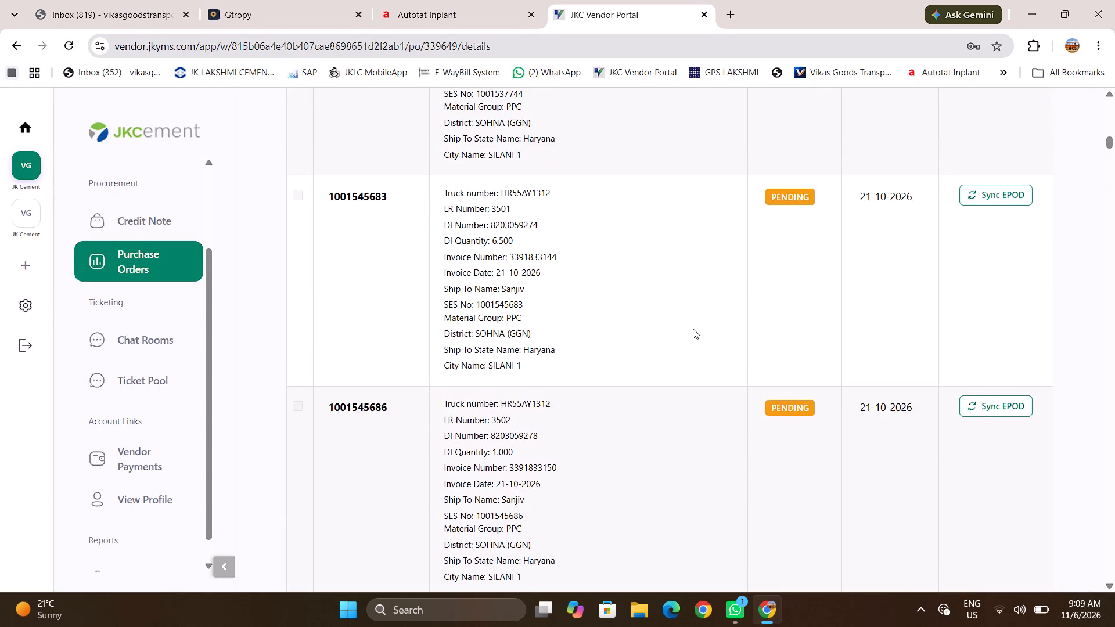
scroll(693, 329, "up", 7)
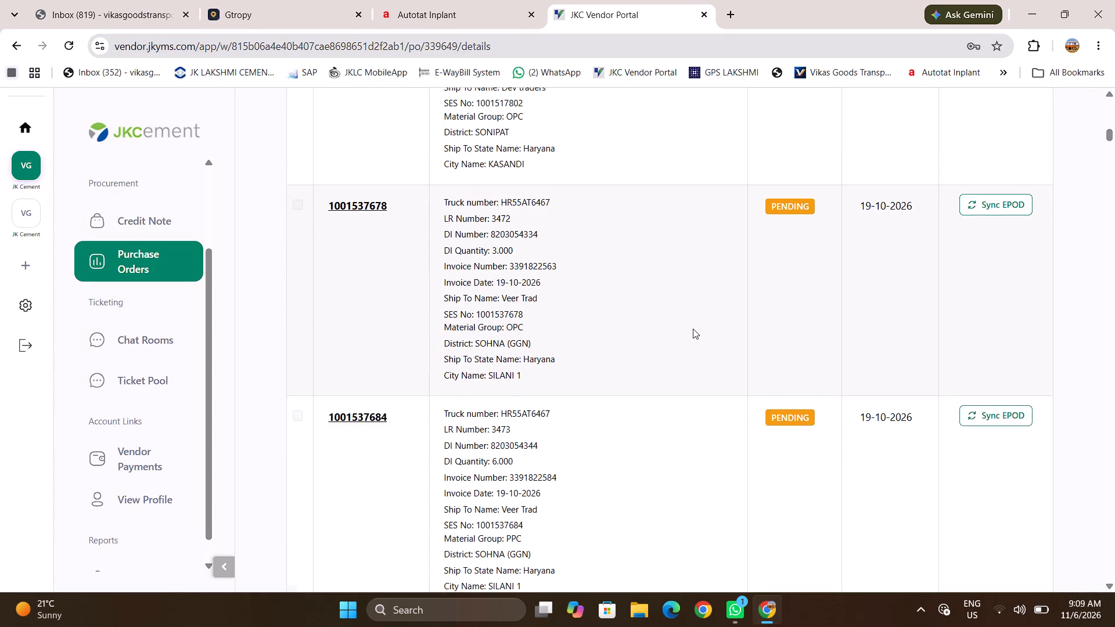
scroll(693, 329, "up", 8)
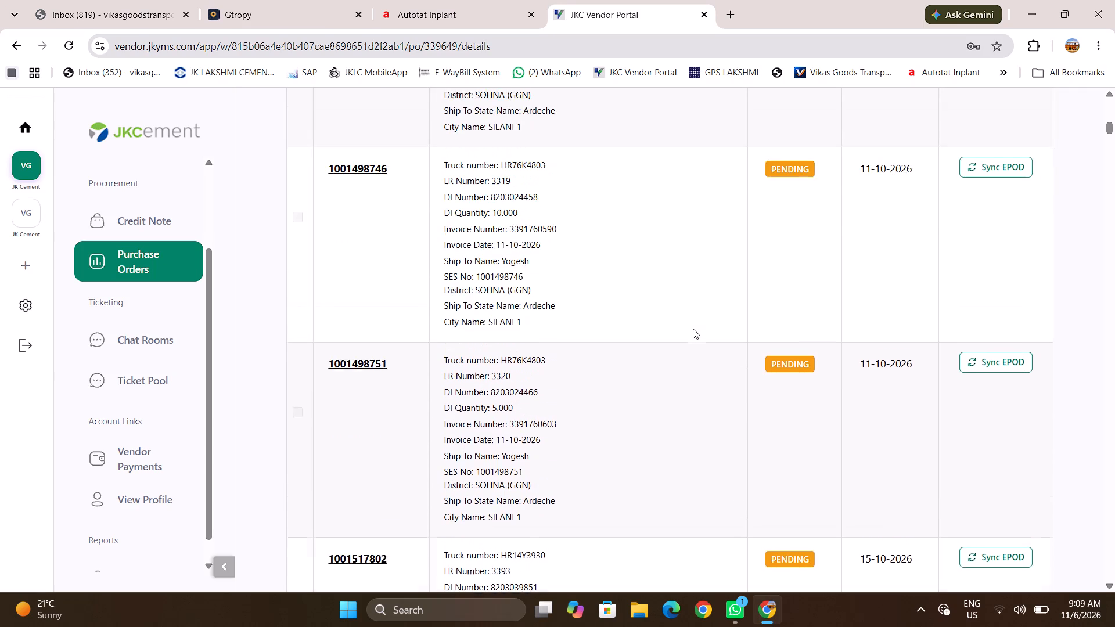
scroll(693, 329, "down", 4)
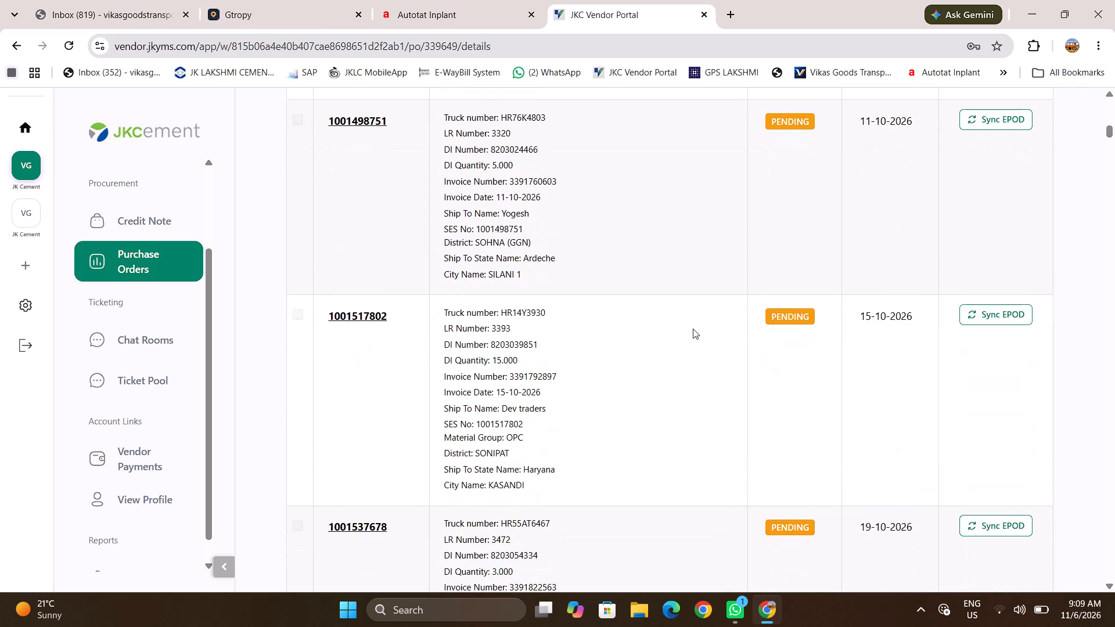
key("Print")
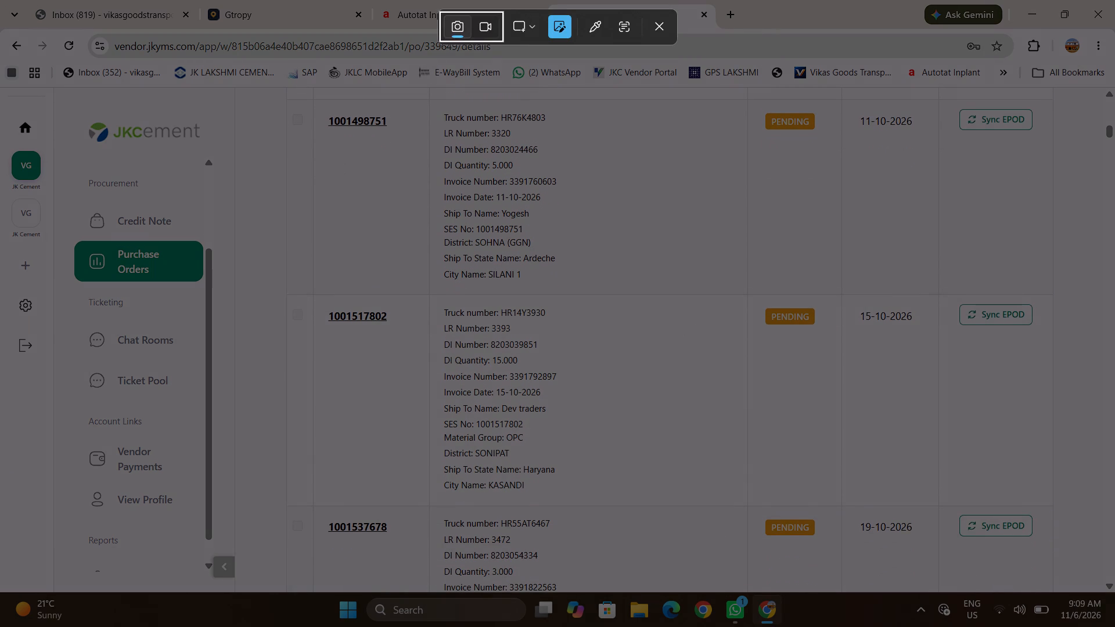
left_click_drag(327, 298, 923, 497)
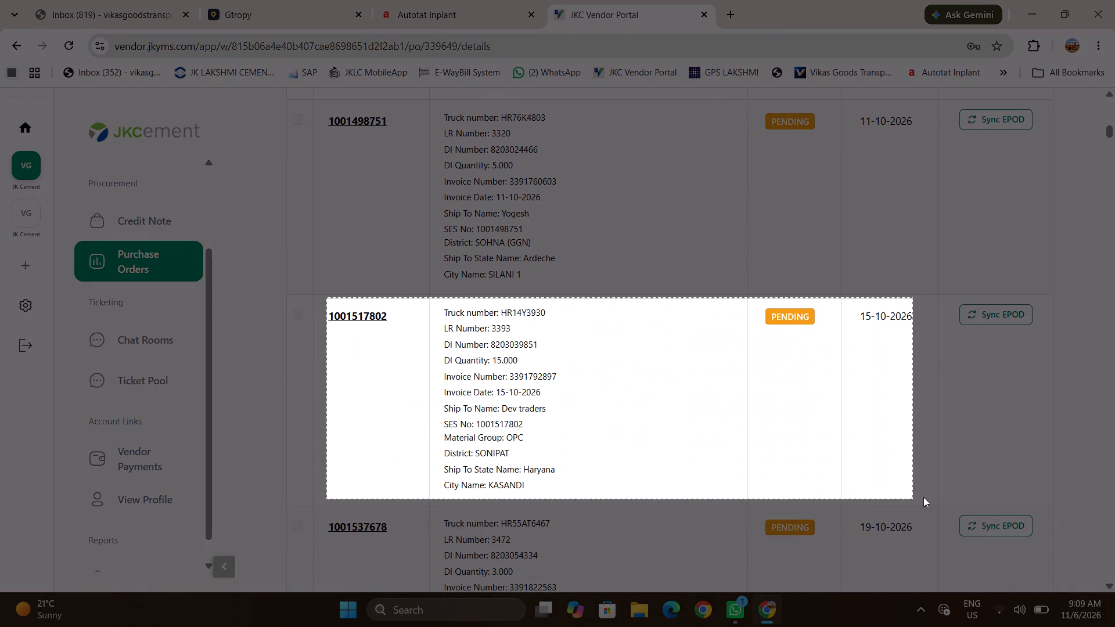
left_click_drag(923, 497, 912, 499)
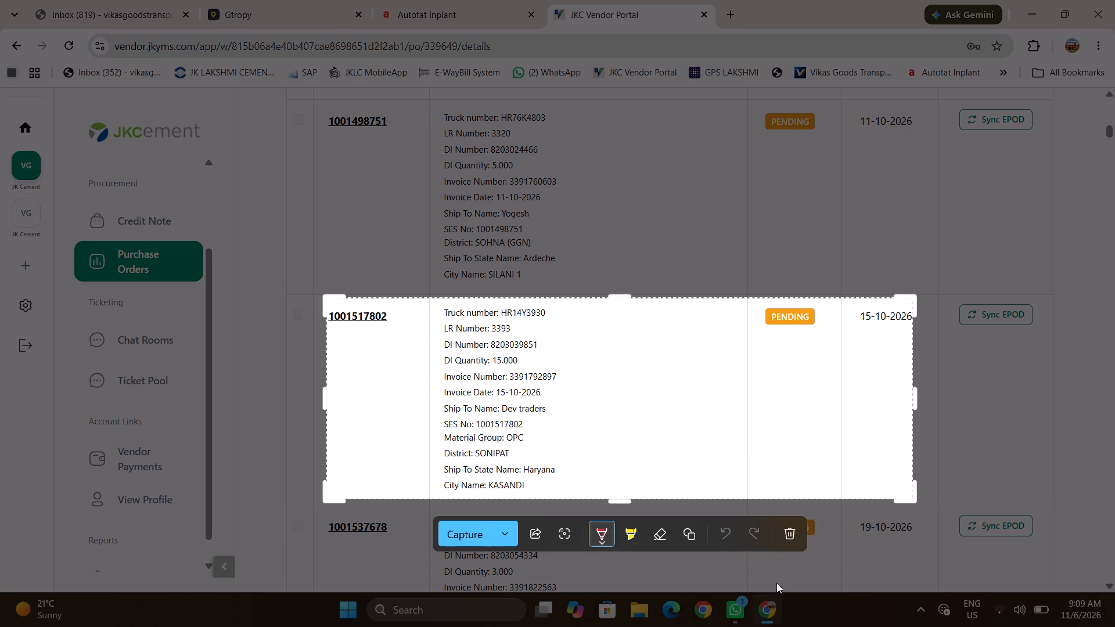
left_click(530, 538)
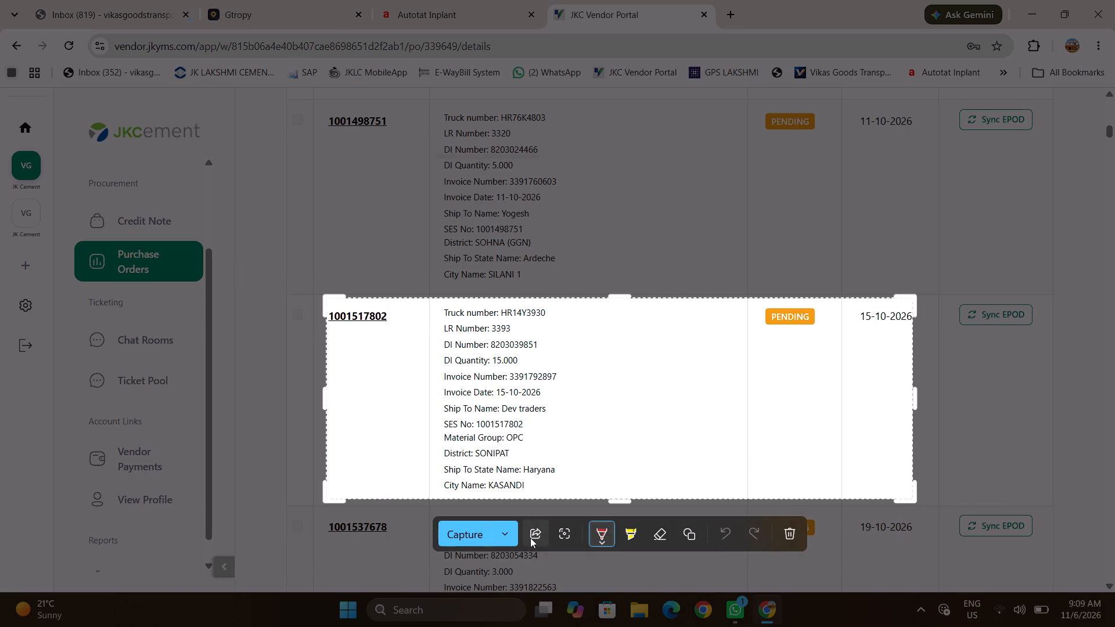
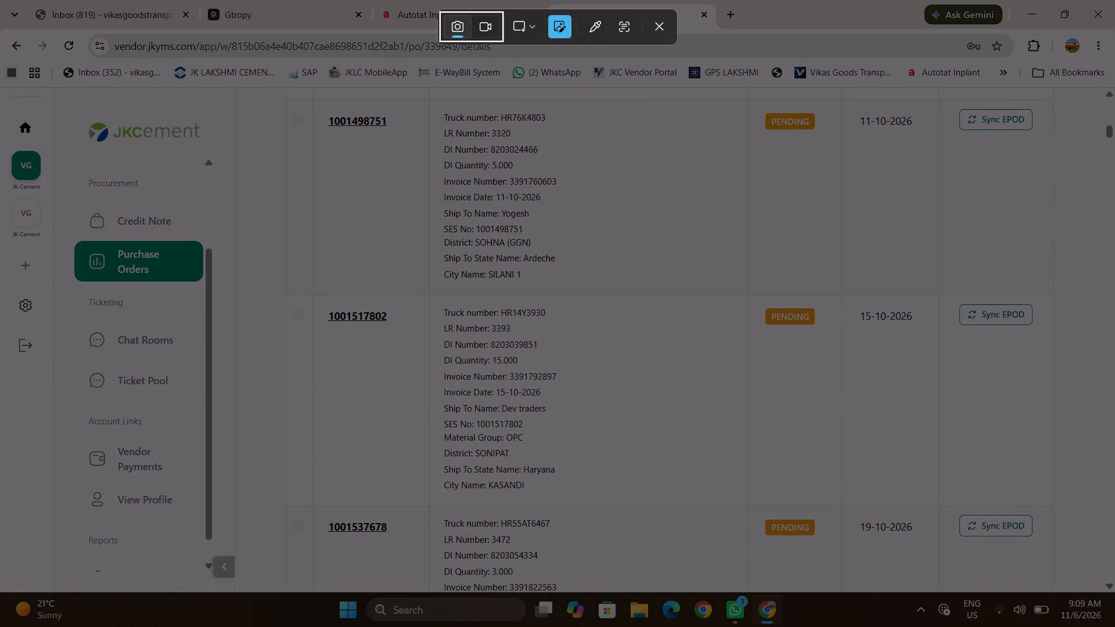
left_click_drag(319, 297, 335, 323)
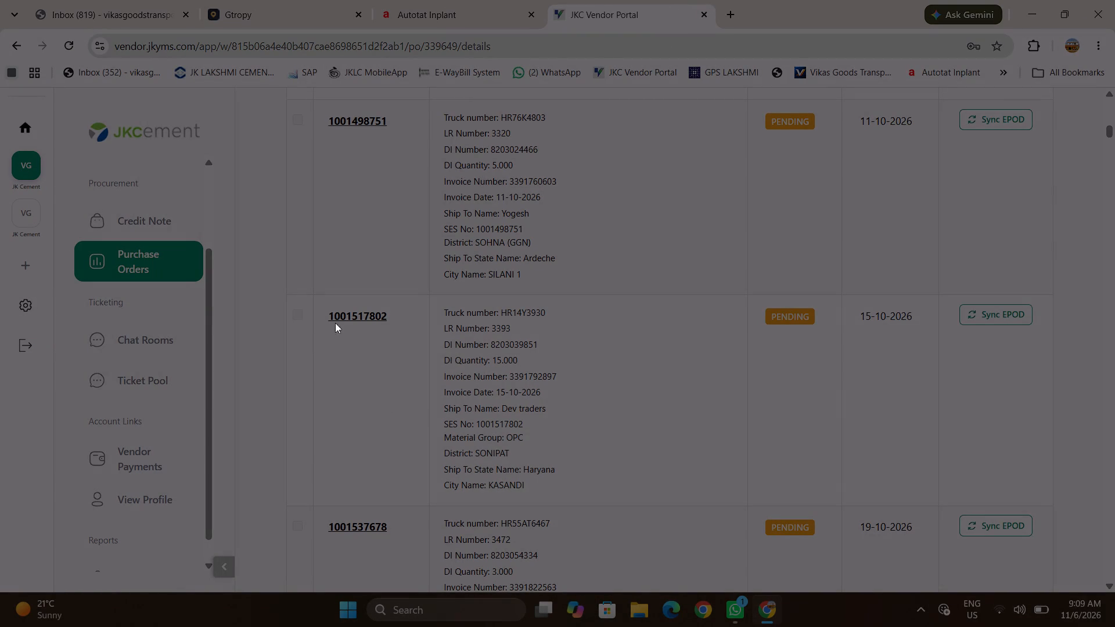
left_click_drag(335, 323, 850, 503)
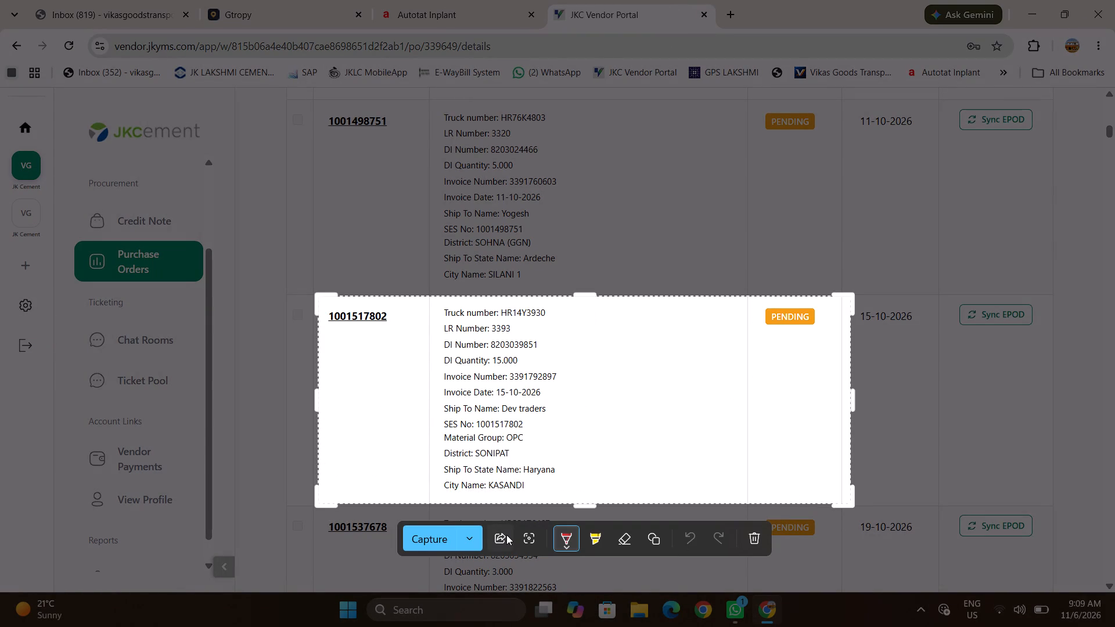
left_click(506, 535)
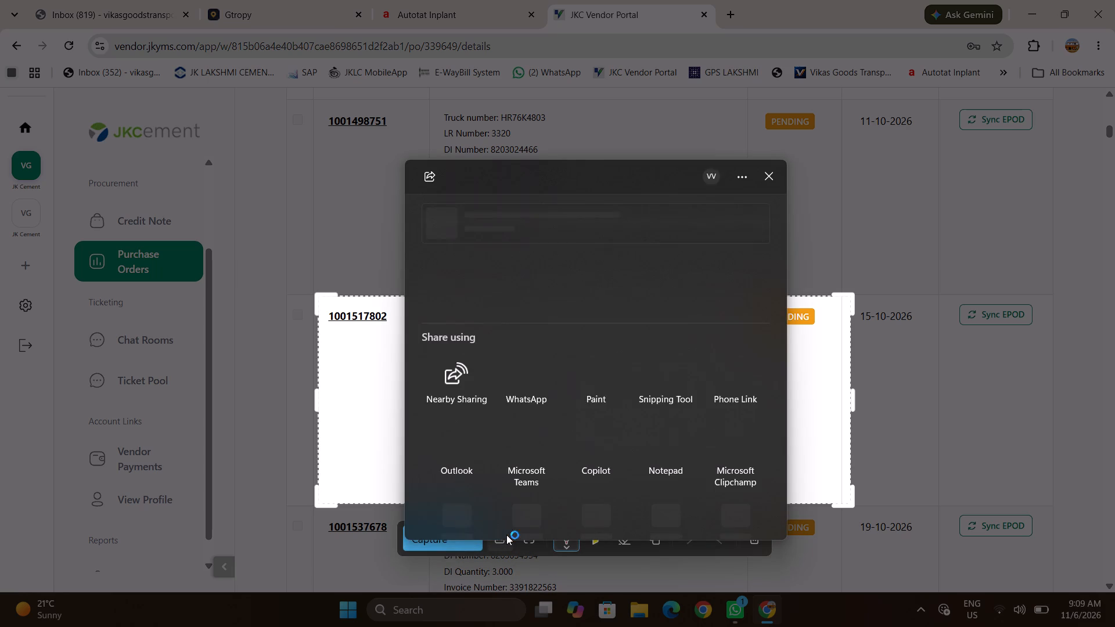
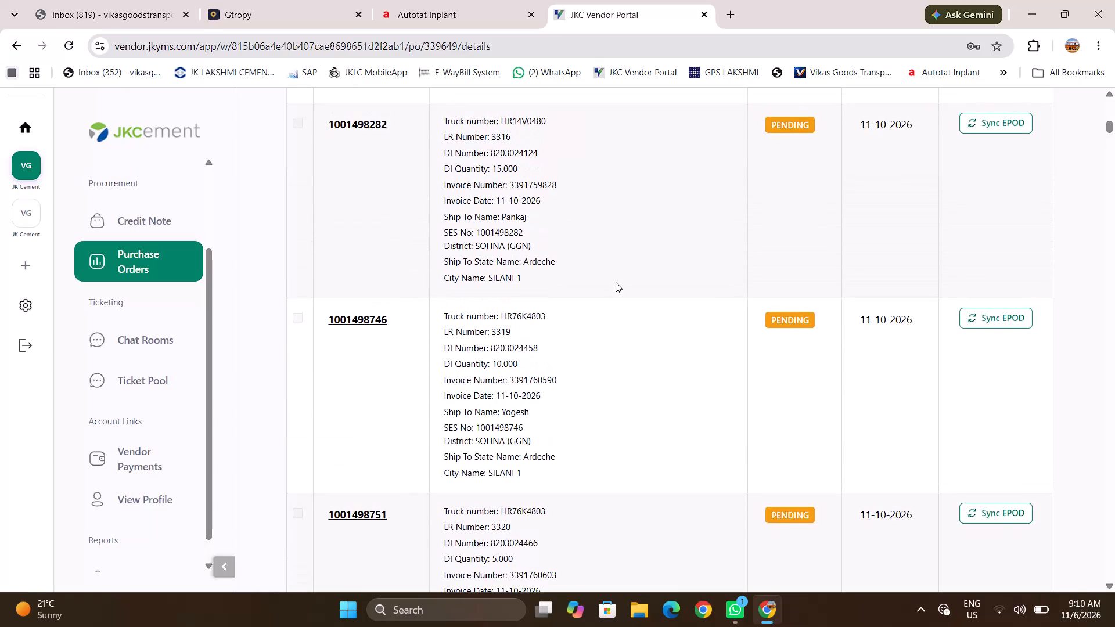
Look back over the pending GRN/SES entries to the start of the purchase order's list, checking their truck, invoice and GRN date details.
scroll(616, 282, "up", 6)
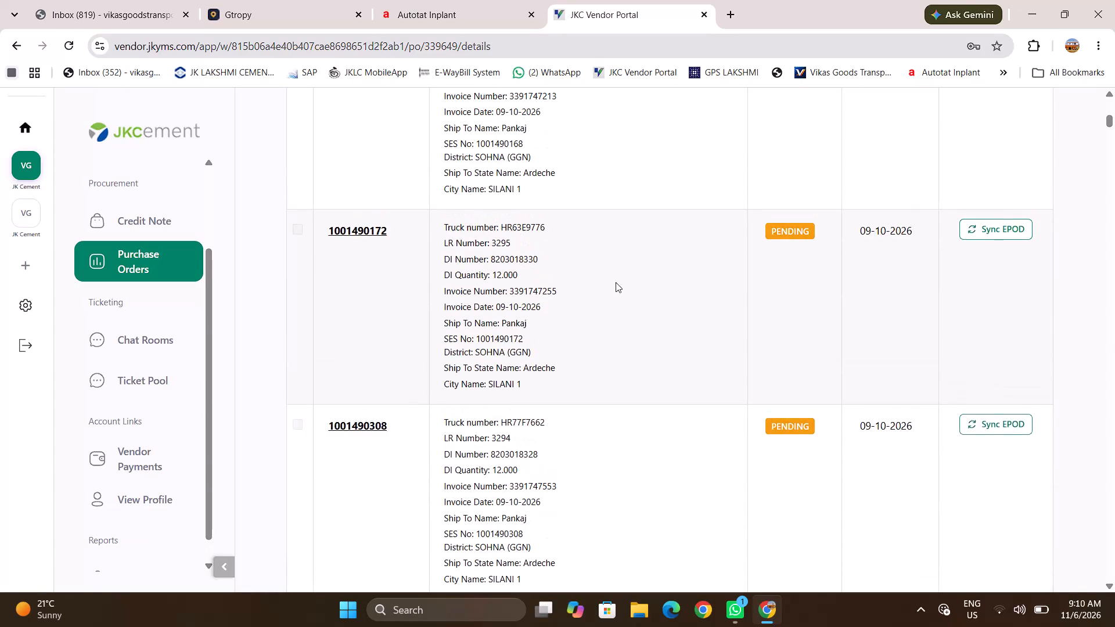
scroll(616, 282, "up", 5)
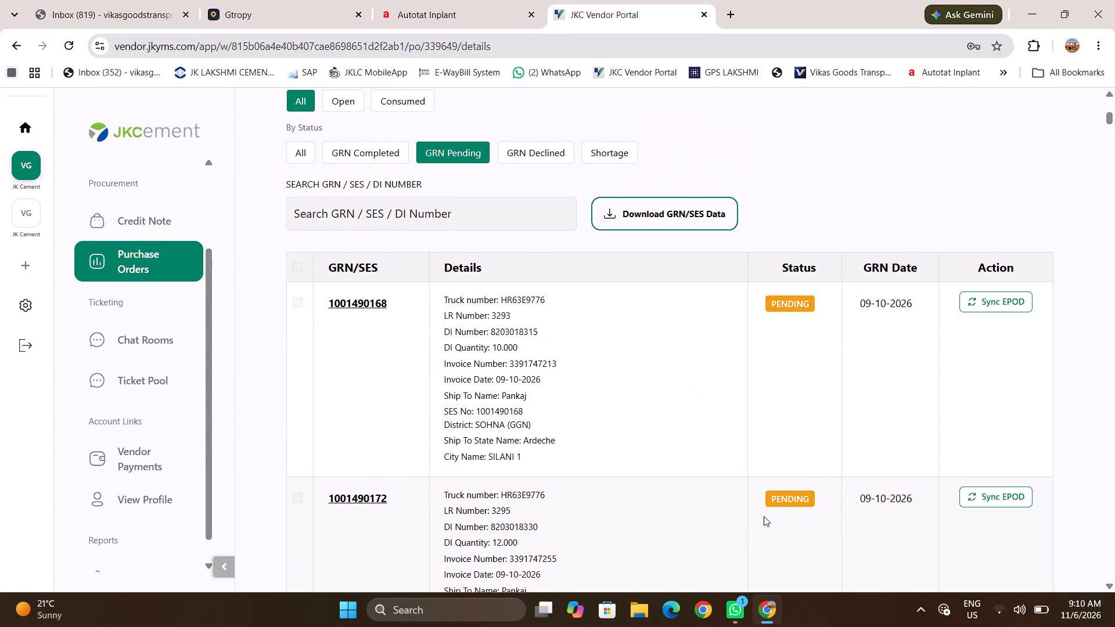
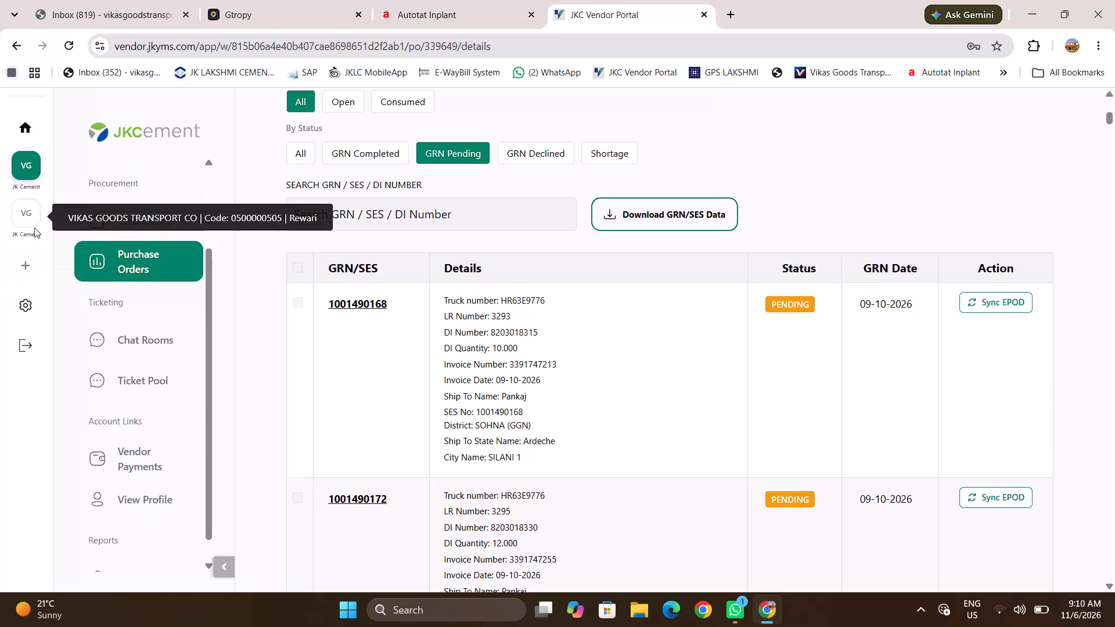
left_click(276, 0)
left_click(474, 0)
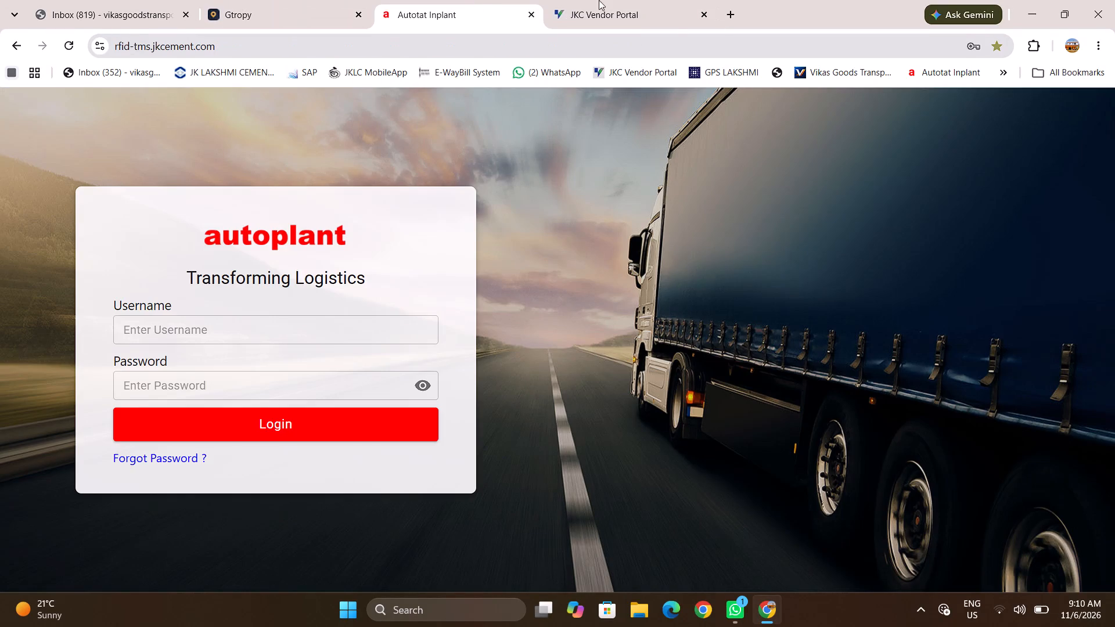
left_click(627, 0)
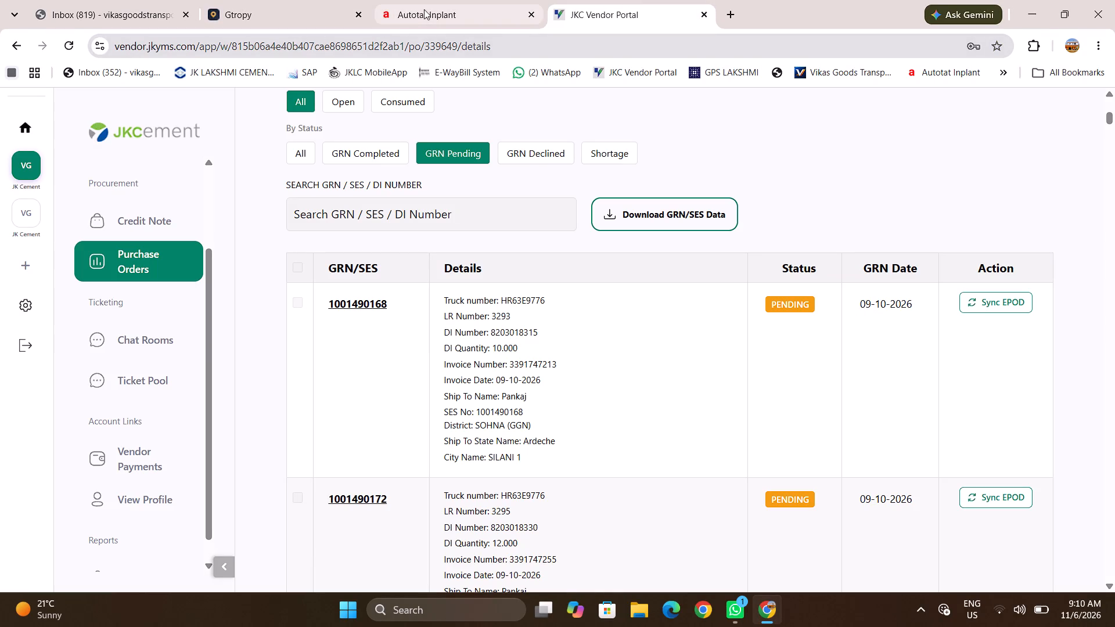
Set the status filter of the purchase order's GRN/SES list to All.
left_click(307, 152)
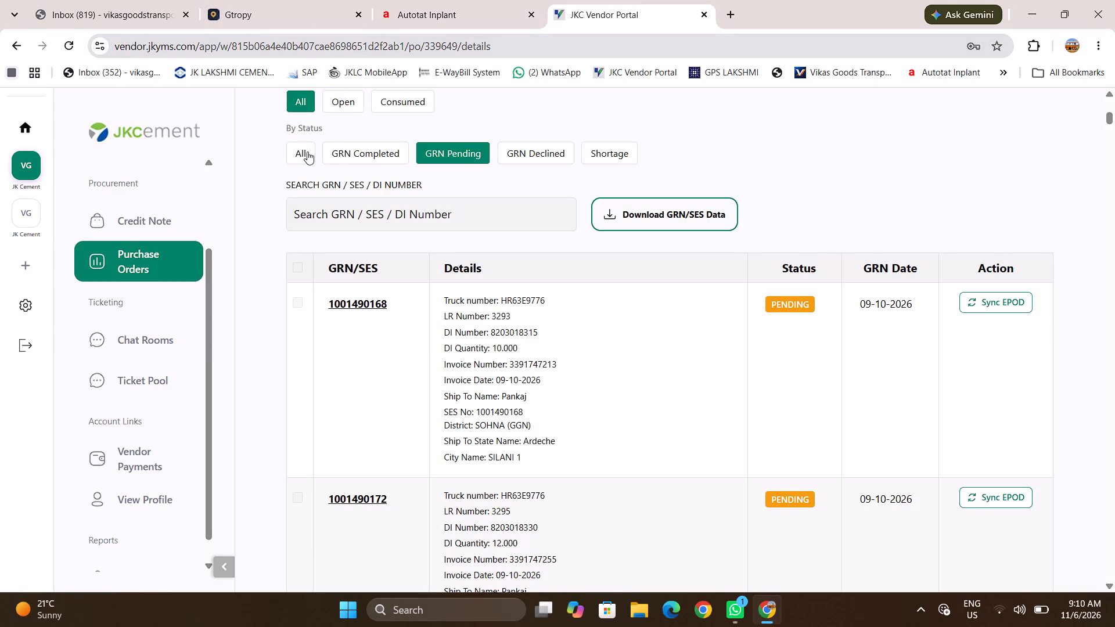
left_click(307, 152)
Select all selectable entries in the purchase order's GRN/SES list at once.
scroll(295, 128, "up", 1)
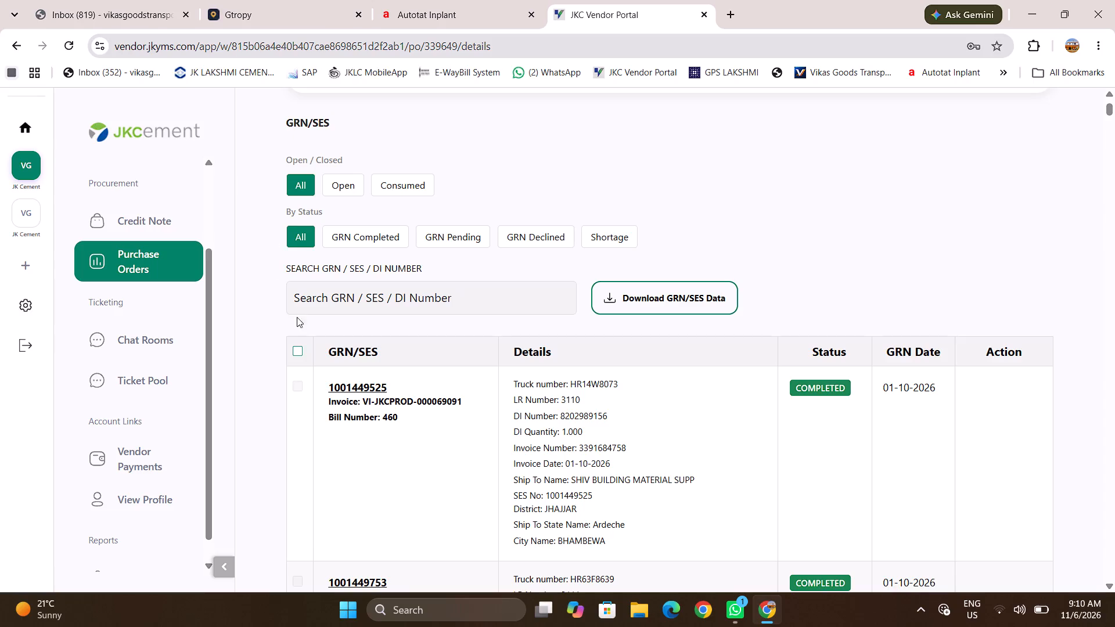
left_click(300, 347)
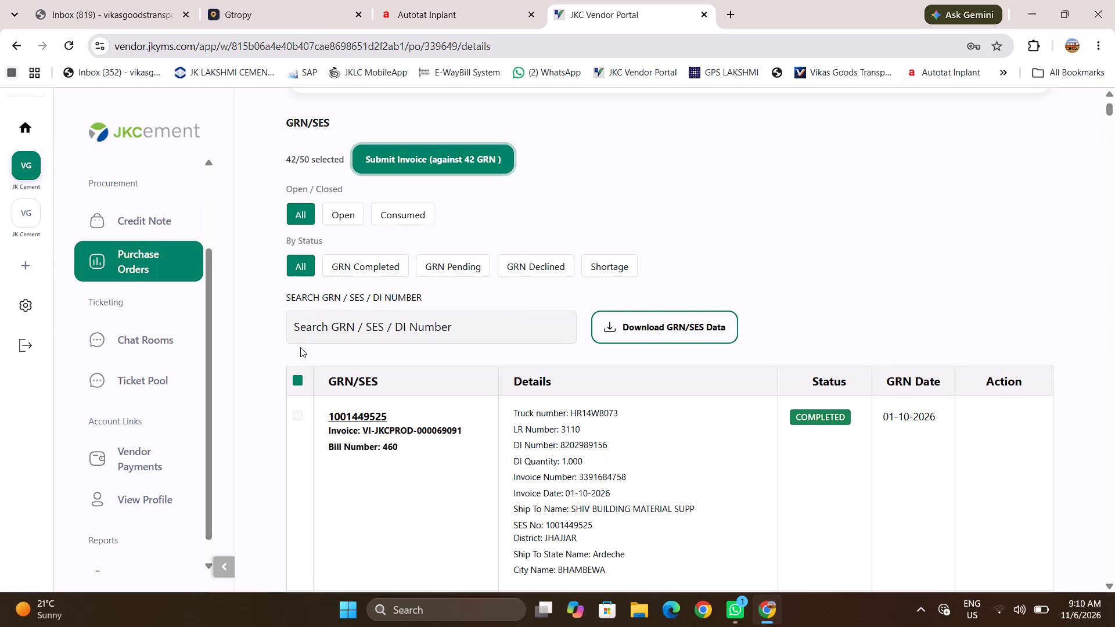
left_click(298, 383)
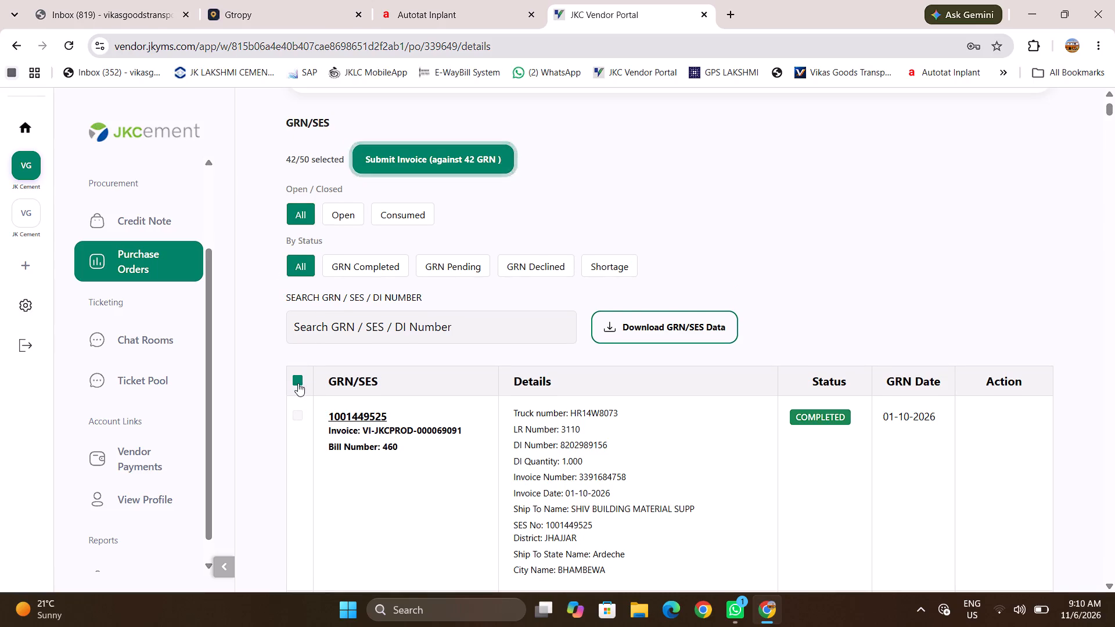
scroll(467, 240, "up", 8)
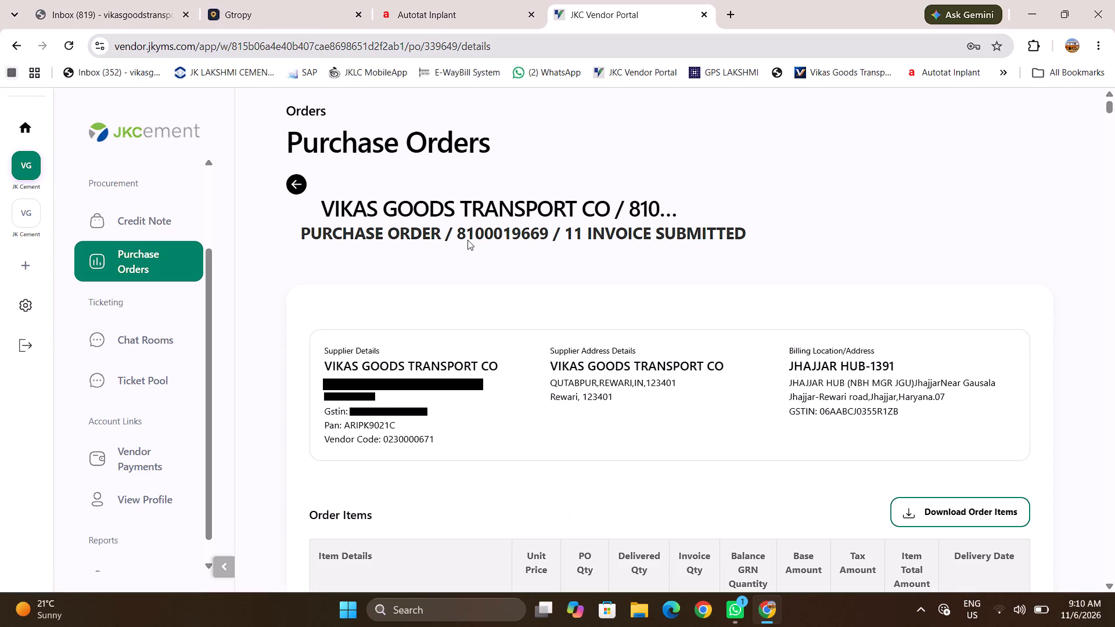
left_click(298, 218)
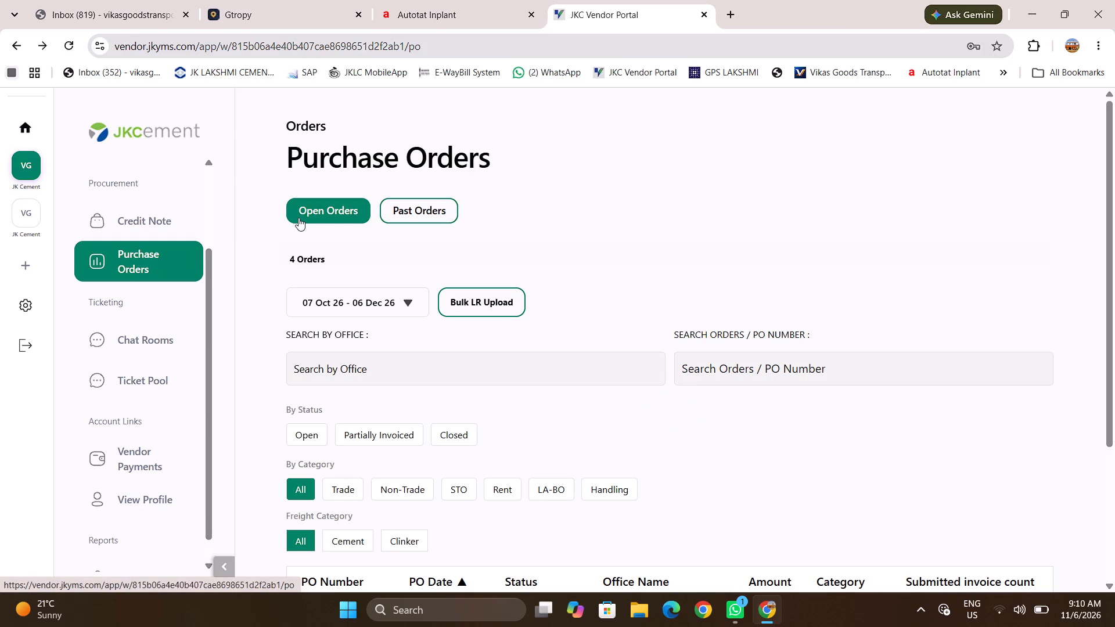
left_click(27, 208)
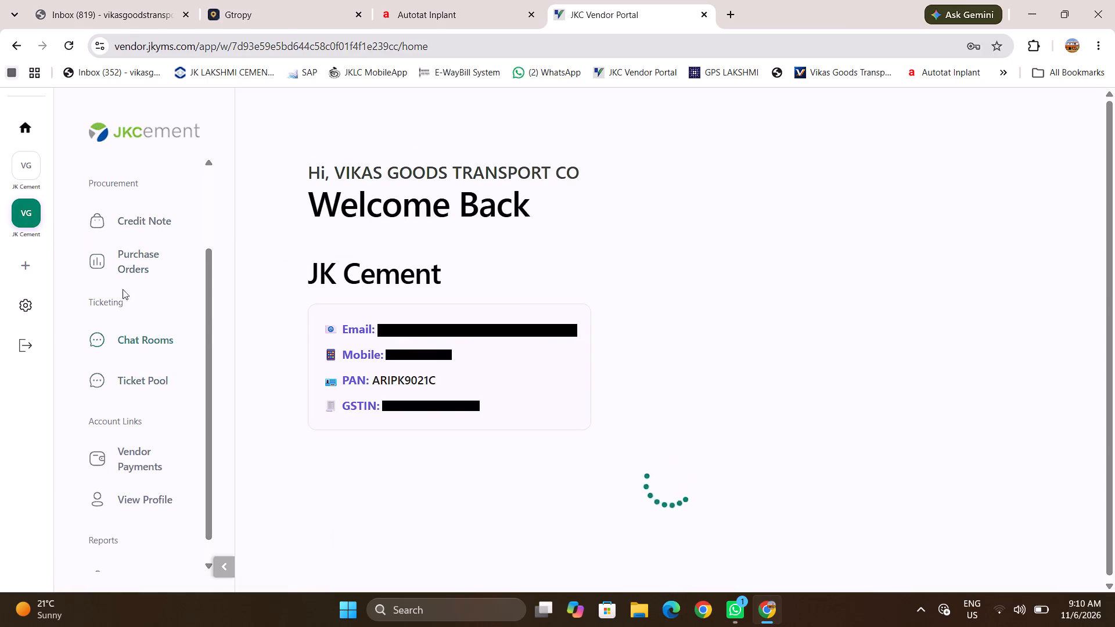
left_click(125, 264)
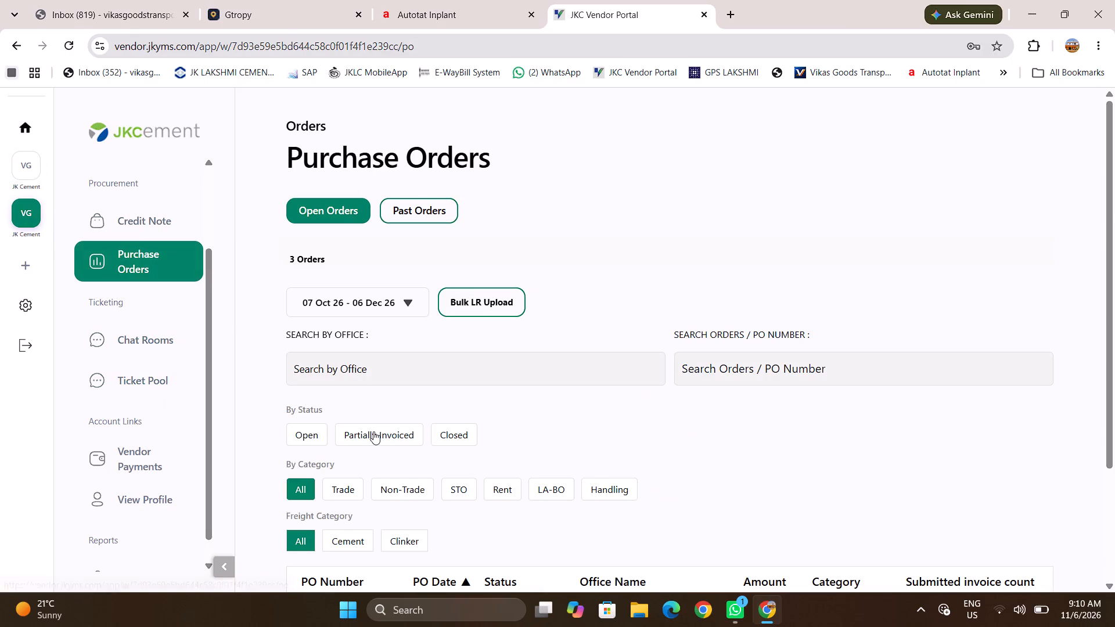
Set the purchase order date range to 01 Aug 26 - 06 Nov 26.
scroll(373, 431, "down", 6)
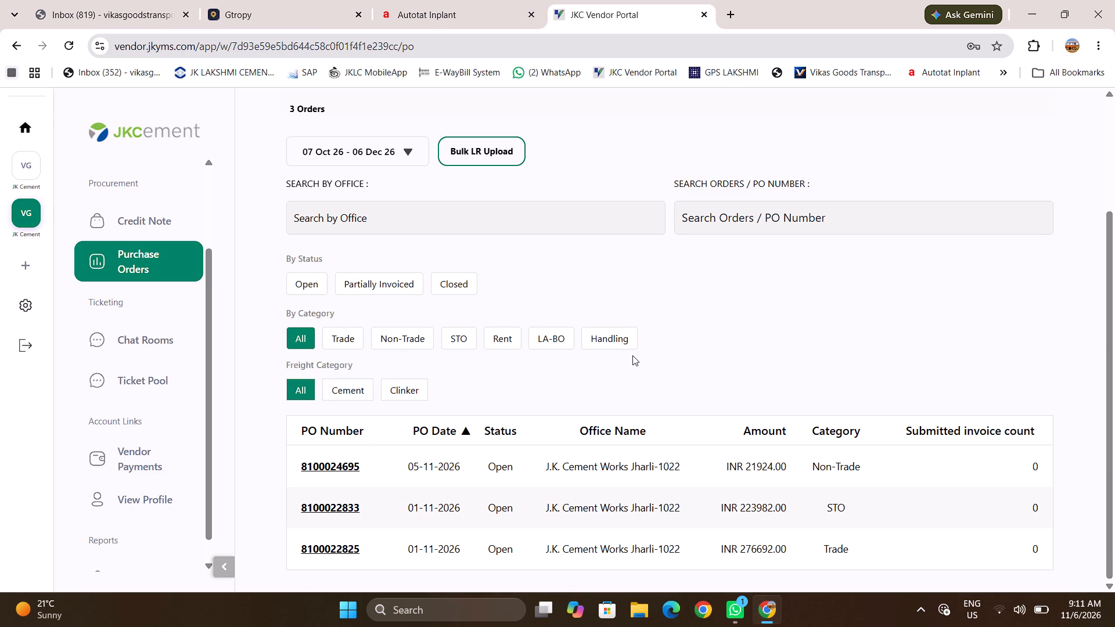
left_click(359, 152)
left_click(479, 232)
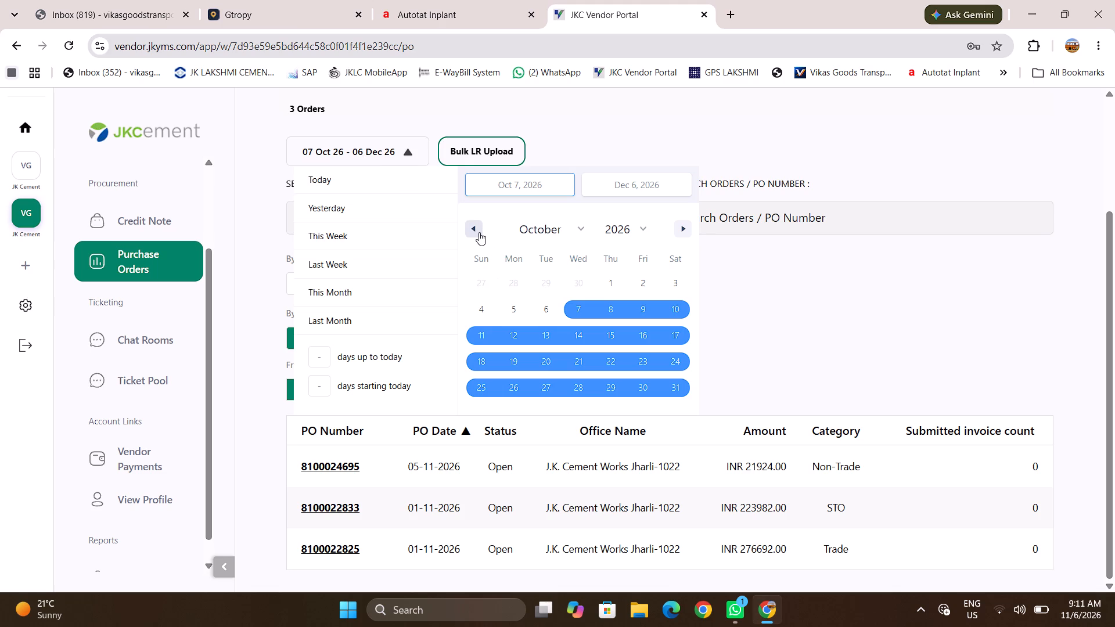
left_click(479, 232)
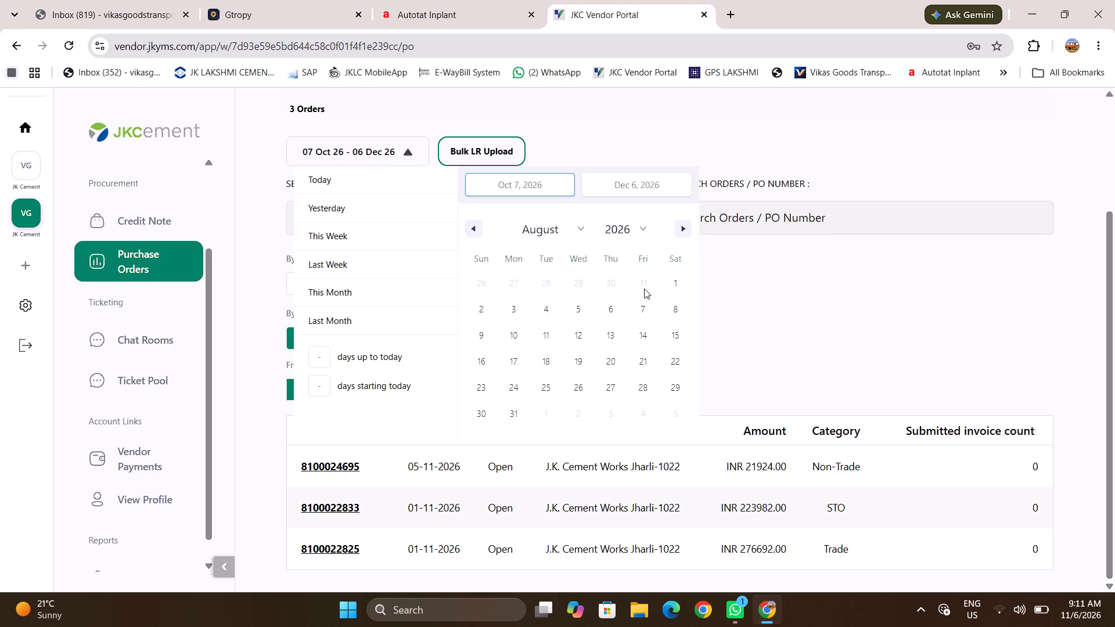
left_click(680, 276)
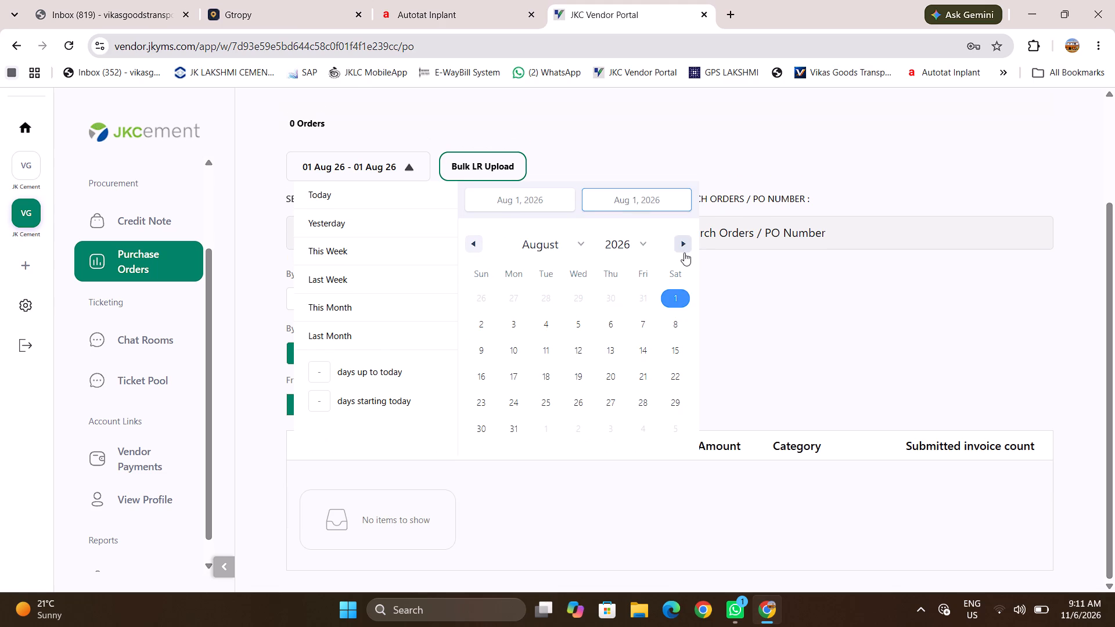
triple_click(684, 247)
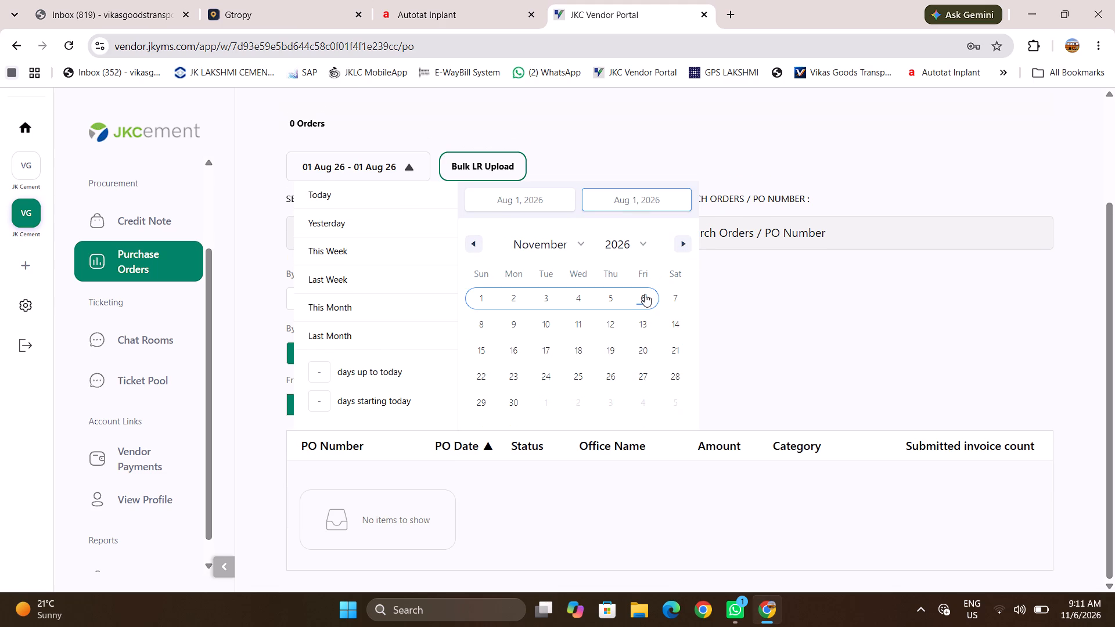
left_click(645, 294)
left_click(807, 372)
scroll(635, 438, "down", 1)
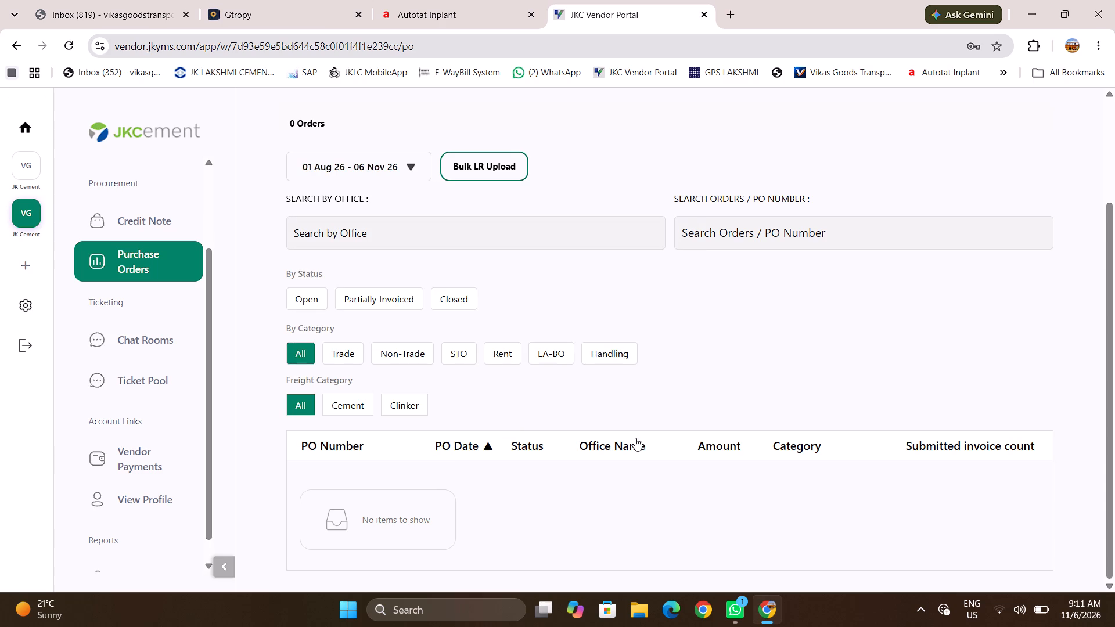
scroll(635, 438, "down", 6)
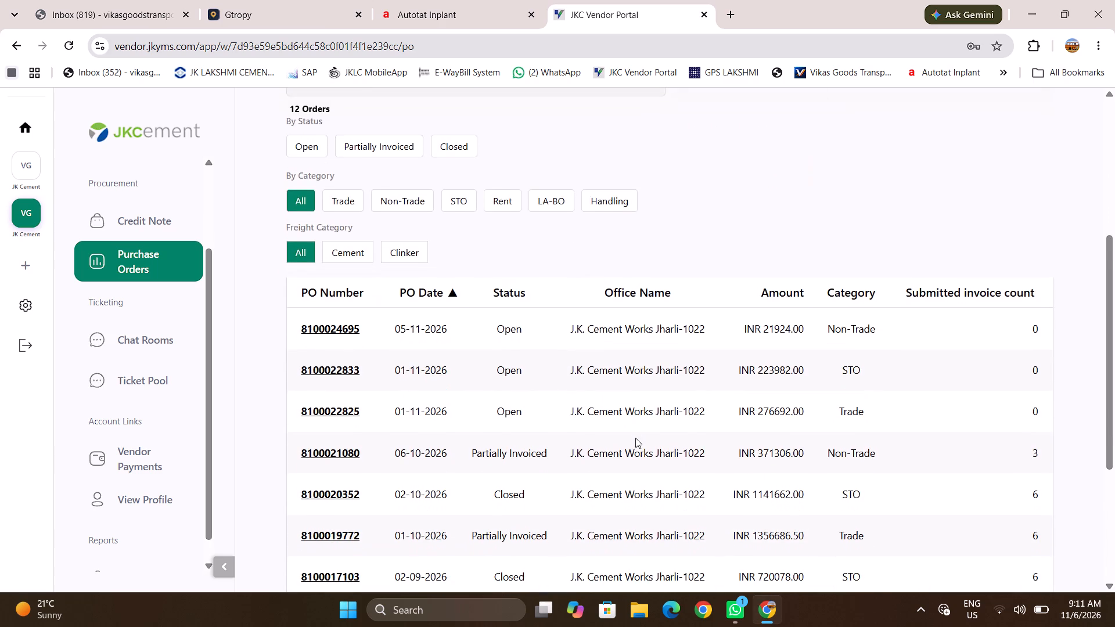
scroll(635, 438, "down", 3)
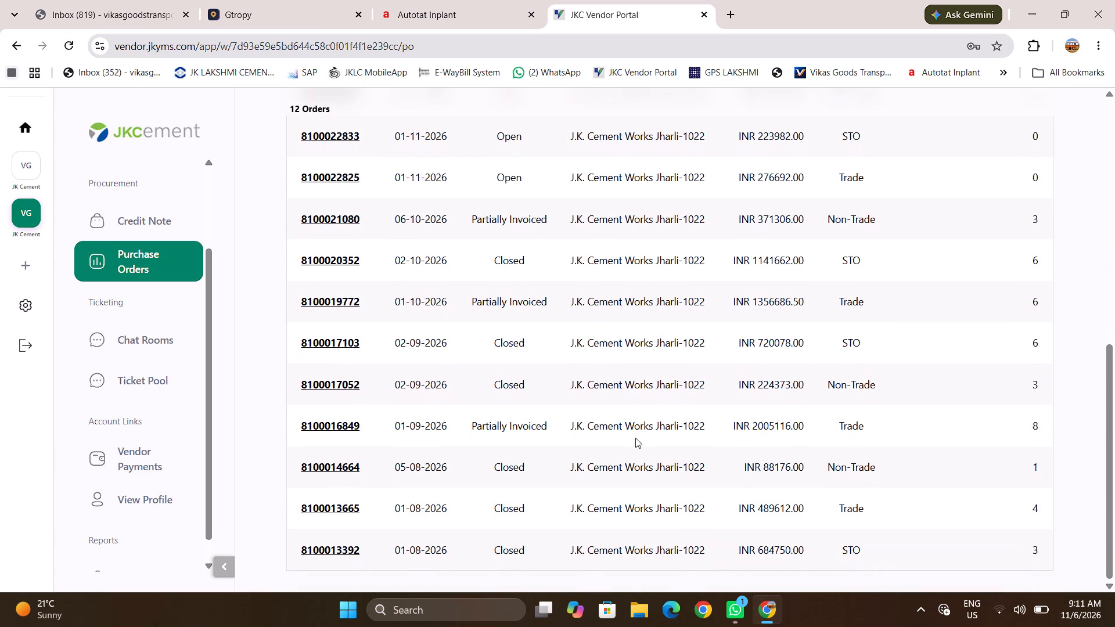
scroll(635, 438, "down", 1)
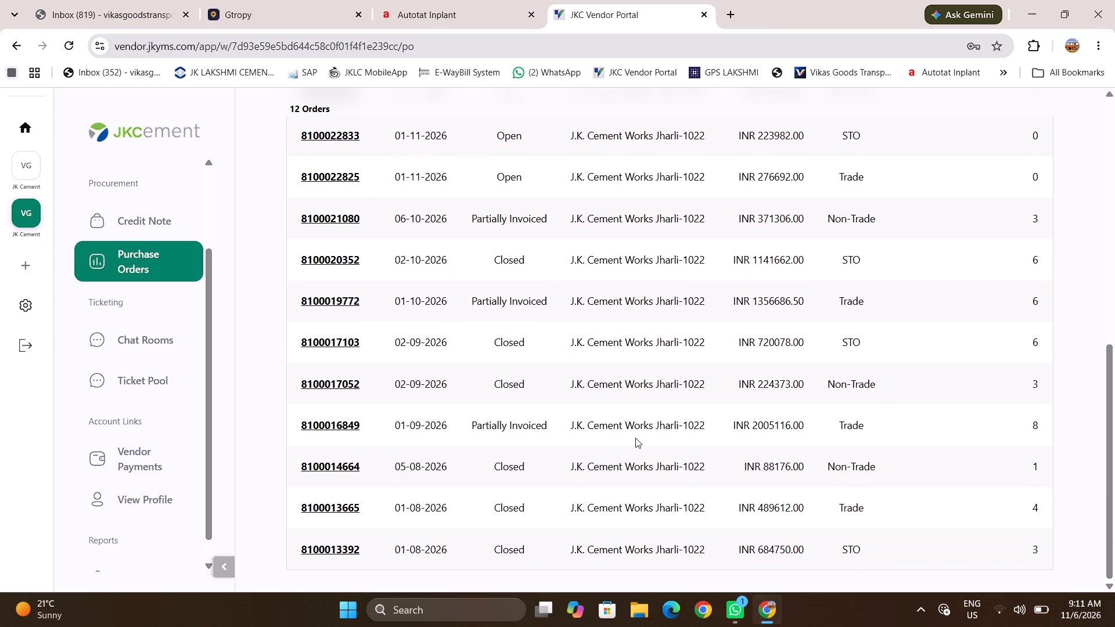
scroll(635, 438, "down", 1)
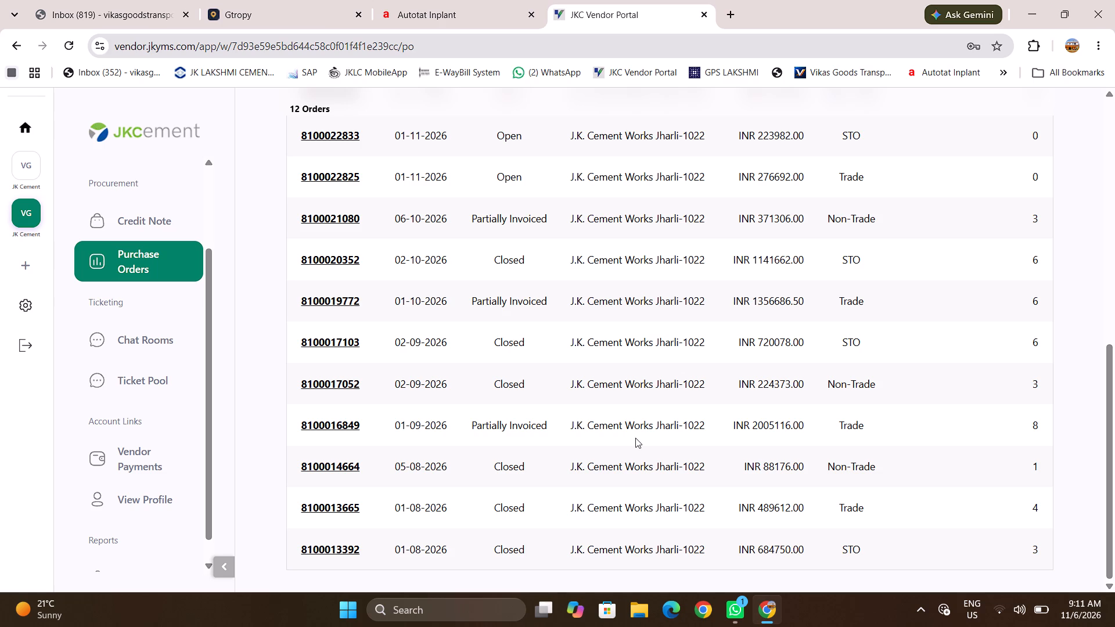
scroll(635, 438, "down", 1)
left_click(346, 293)
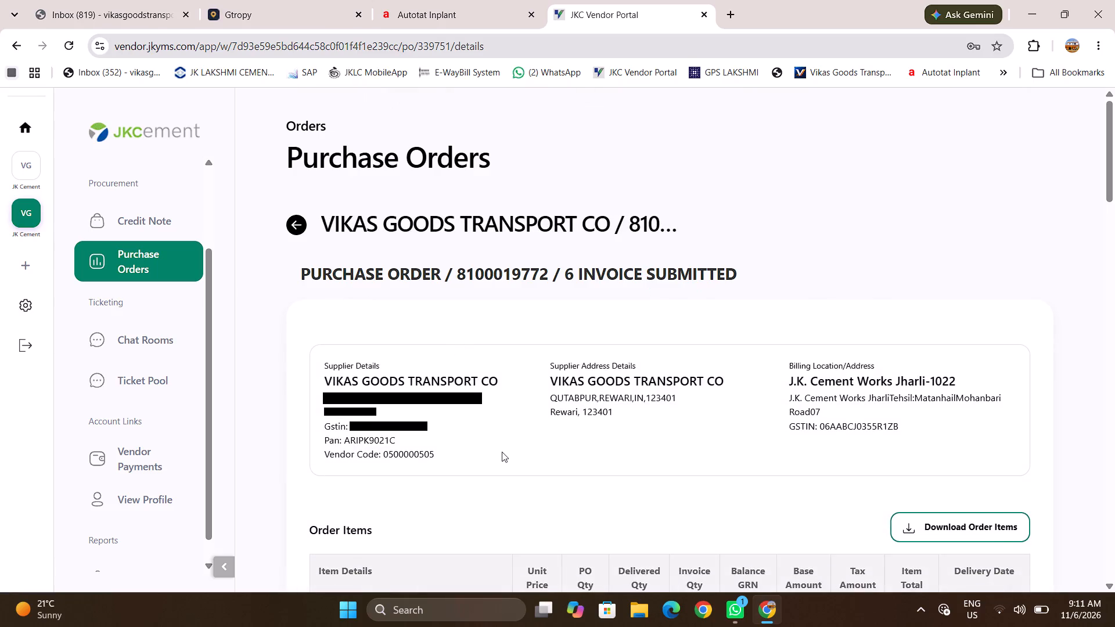
Filter the order's GRN/SES entries by the GRN Pending status.
scroll(502, 452, "down", 9)
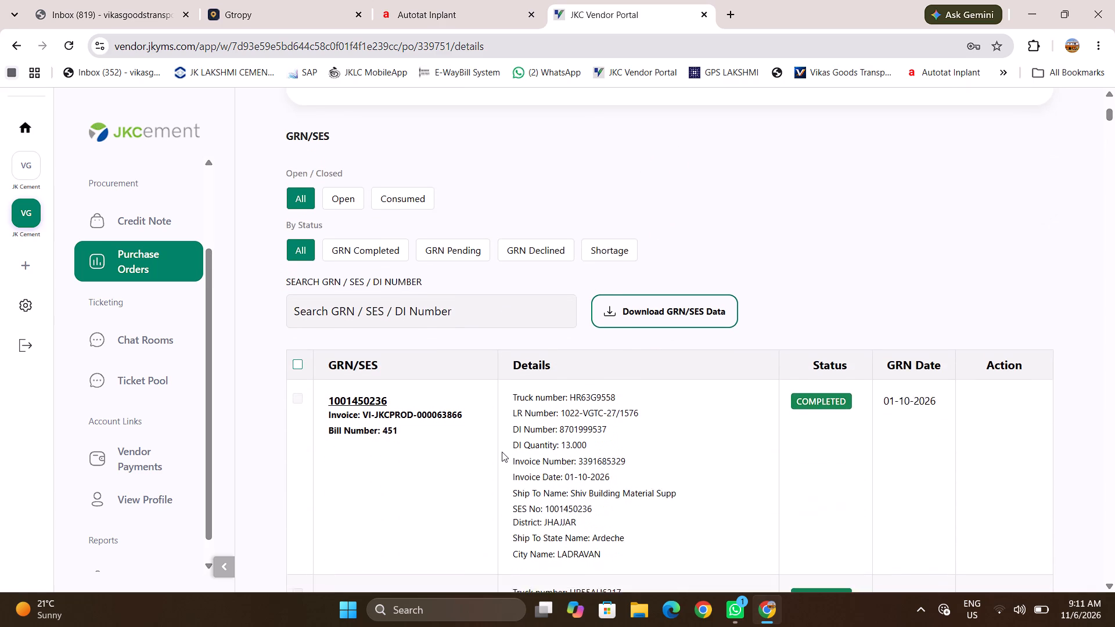
scroll(502, 452, "down", 1)
left_click(447, 270)
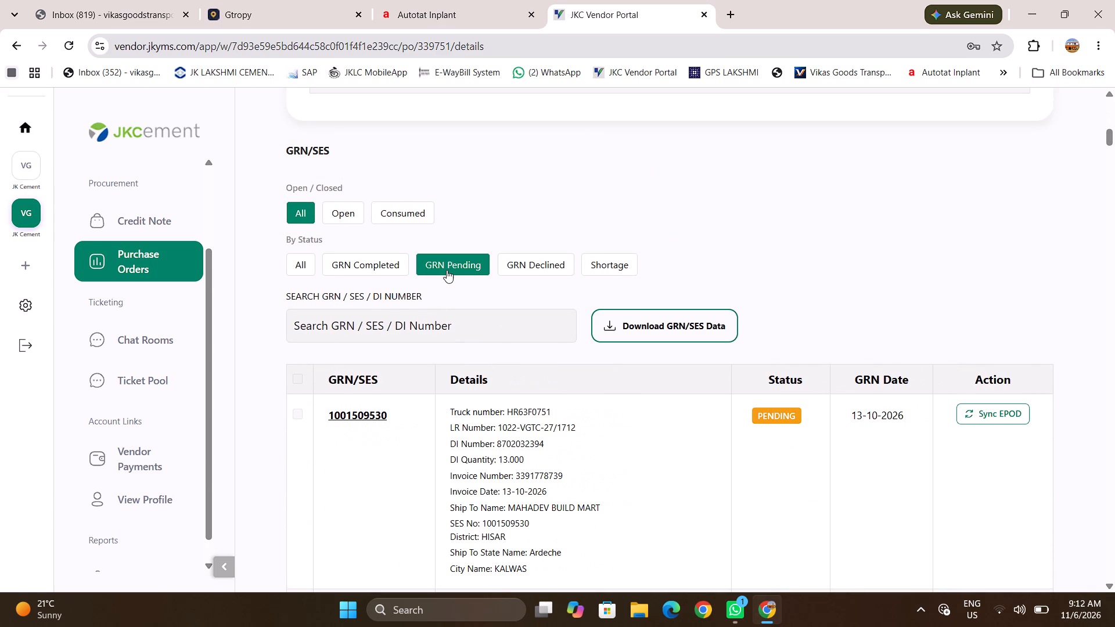
Examine the order's pending GRN entries, including their truck, LR, ship-to and date details, through the end of the list.
scroll(501, 423, "down", 6)
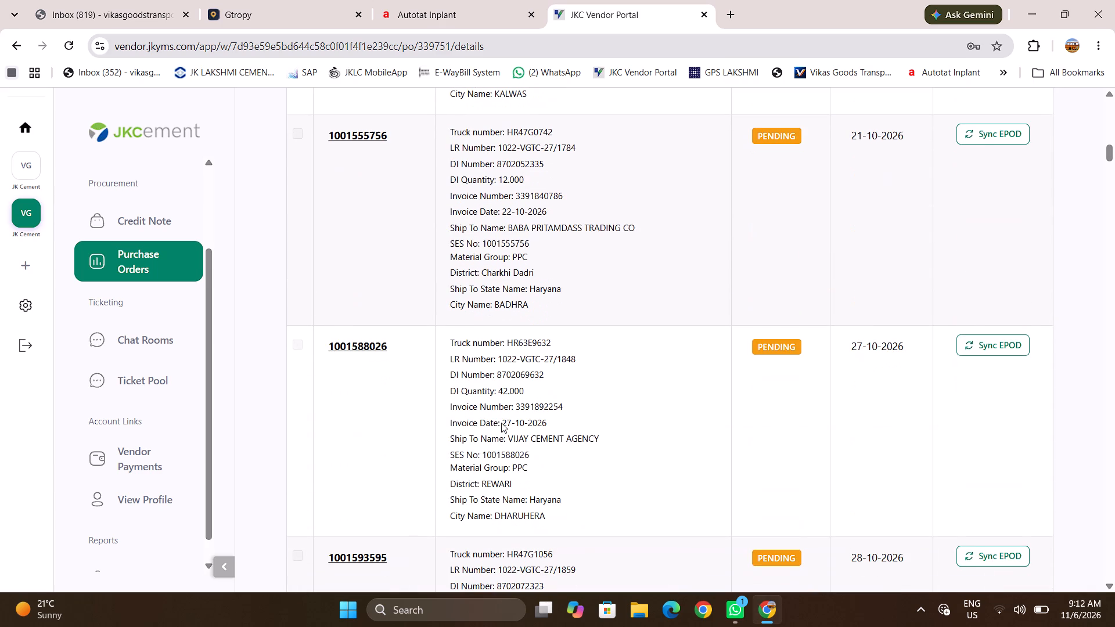
scroll(501, 423, "down", 7)
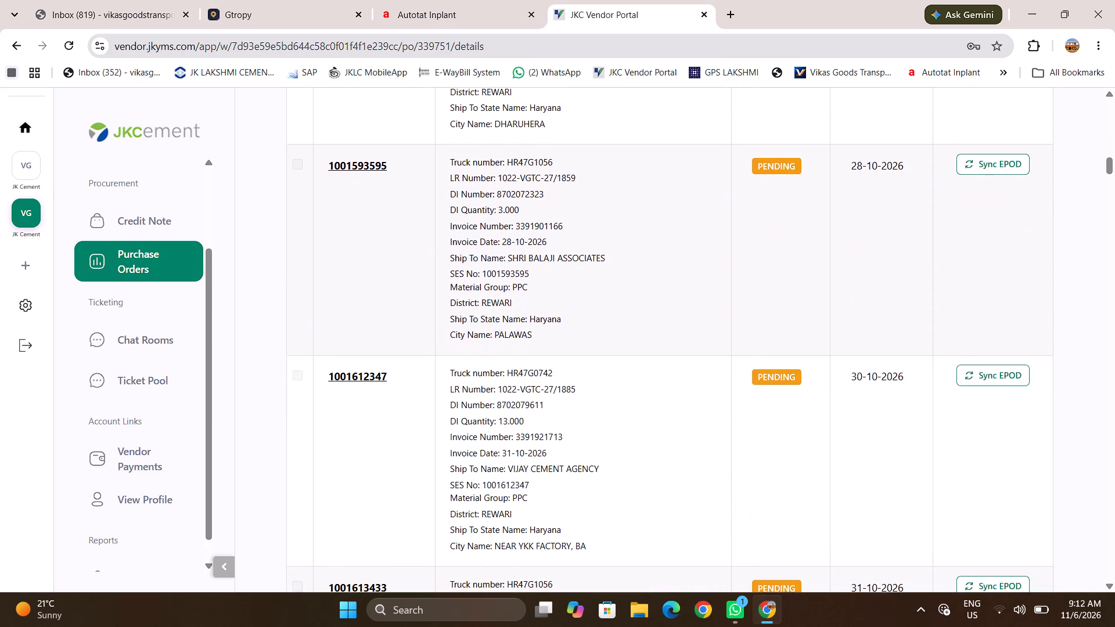
scroll(501, 423, "down", 5)
scroll(501, 423, "up", 2)
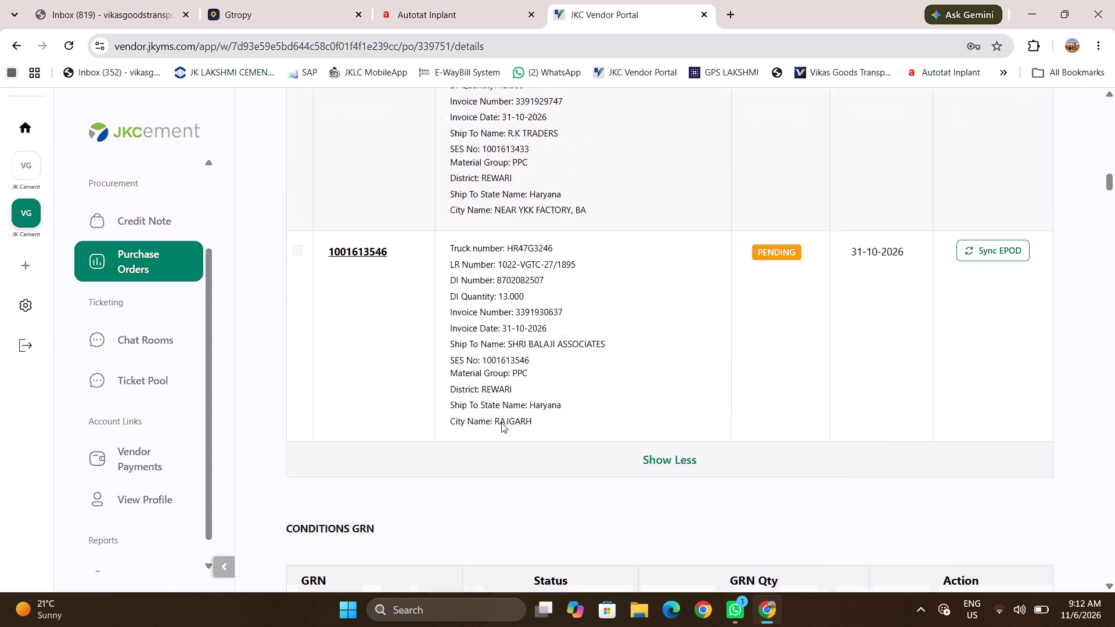
scroll(501, 423, "up", 7)
scroll(501, 423, "down", 1)
scroll(501, 423, "up", 2)
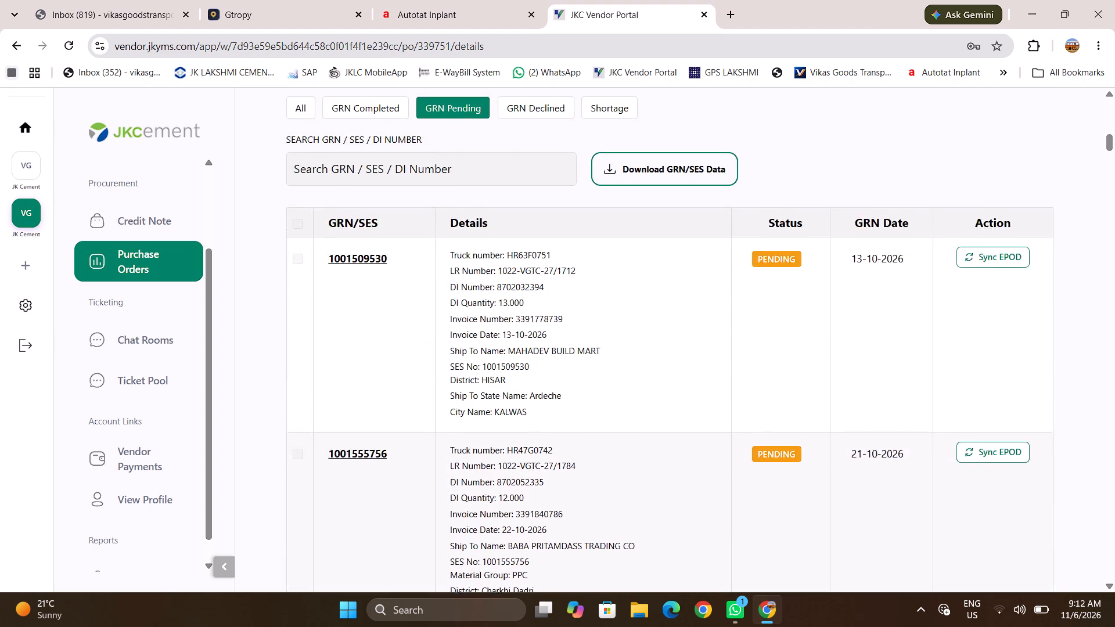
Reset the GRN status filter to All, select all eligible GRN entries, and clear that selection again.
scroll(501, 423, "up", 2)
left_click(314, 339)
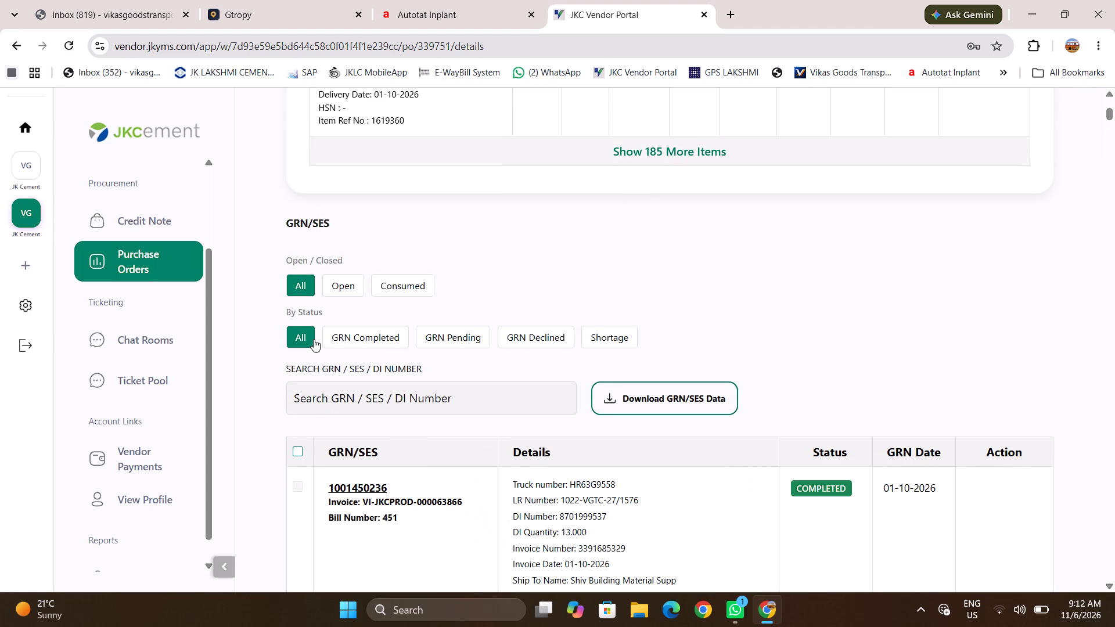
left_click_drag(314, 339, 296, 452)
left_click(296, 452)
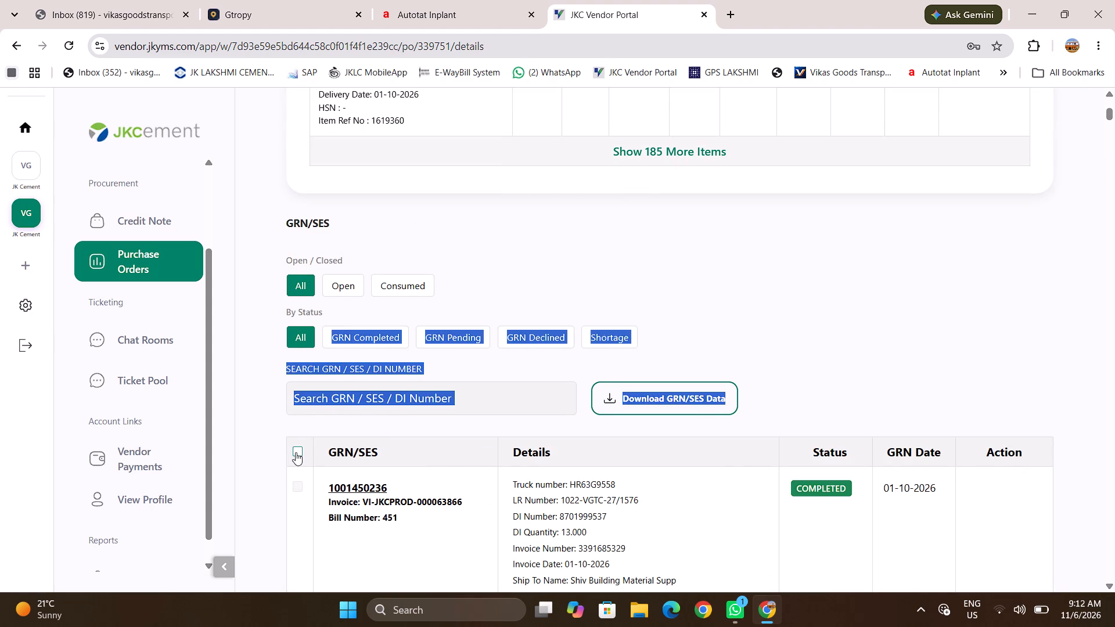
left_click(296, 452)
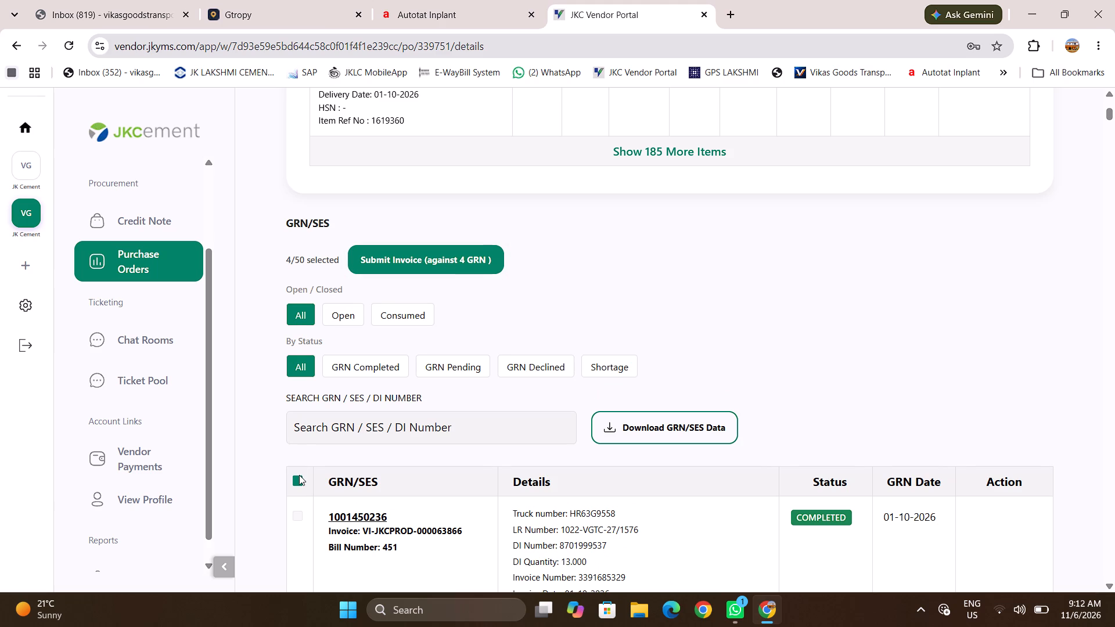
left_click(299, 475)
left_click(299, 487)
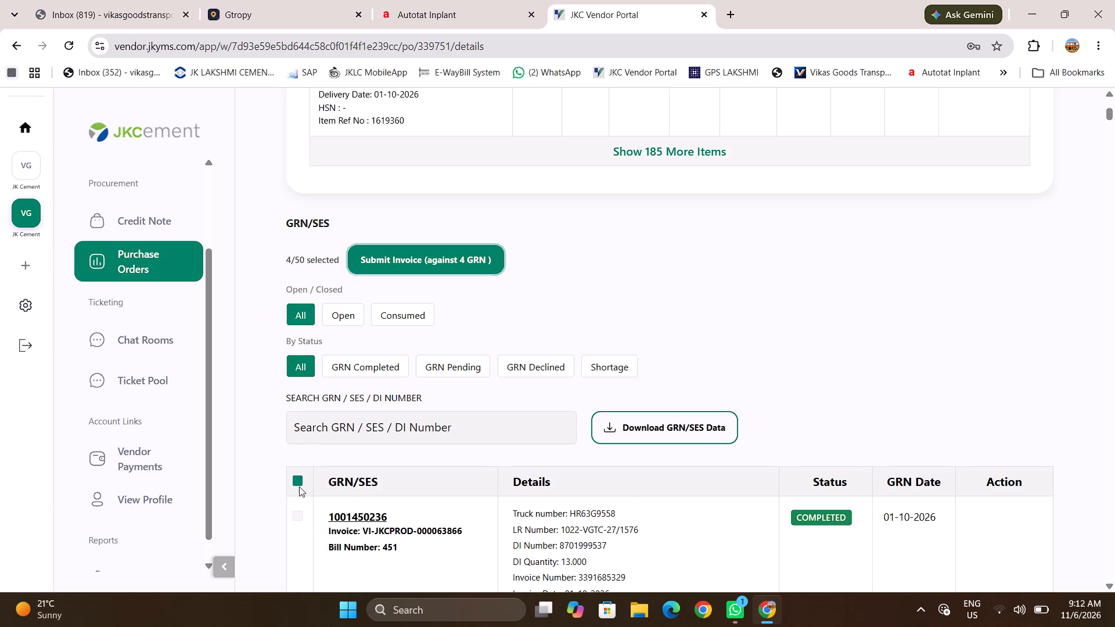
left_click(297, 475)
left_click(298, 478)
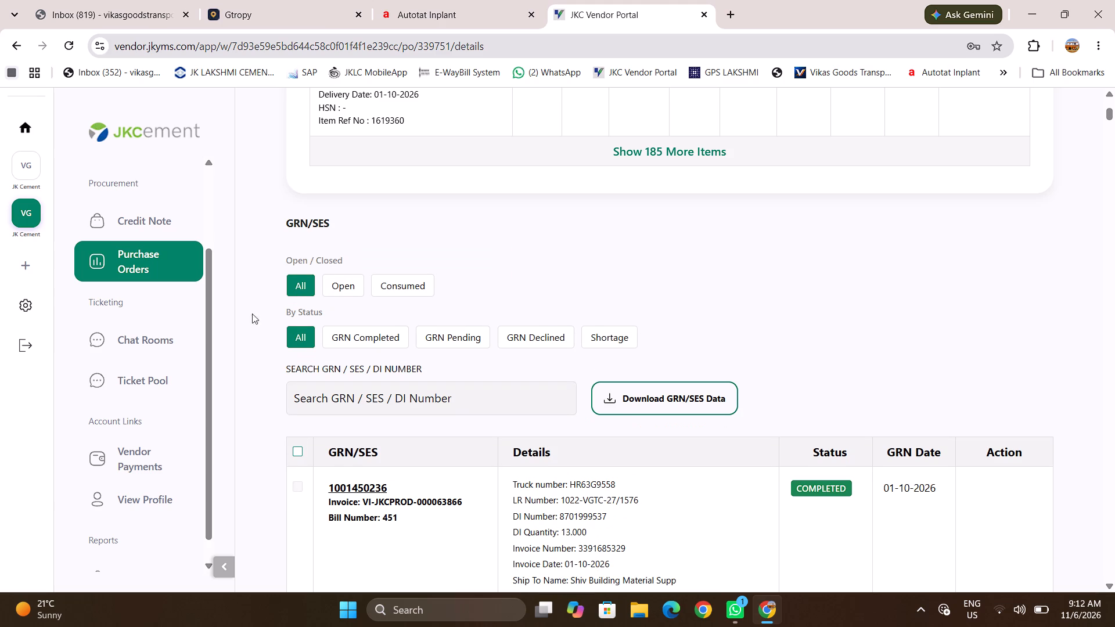
Return from the order's details to the purchase orders list.
left_click(145, 258)
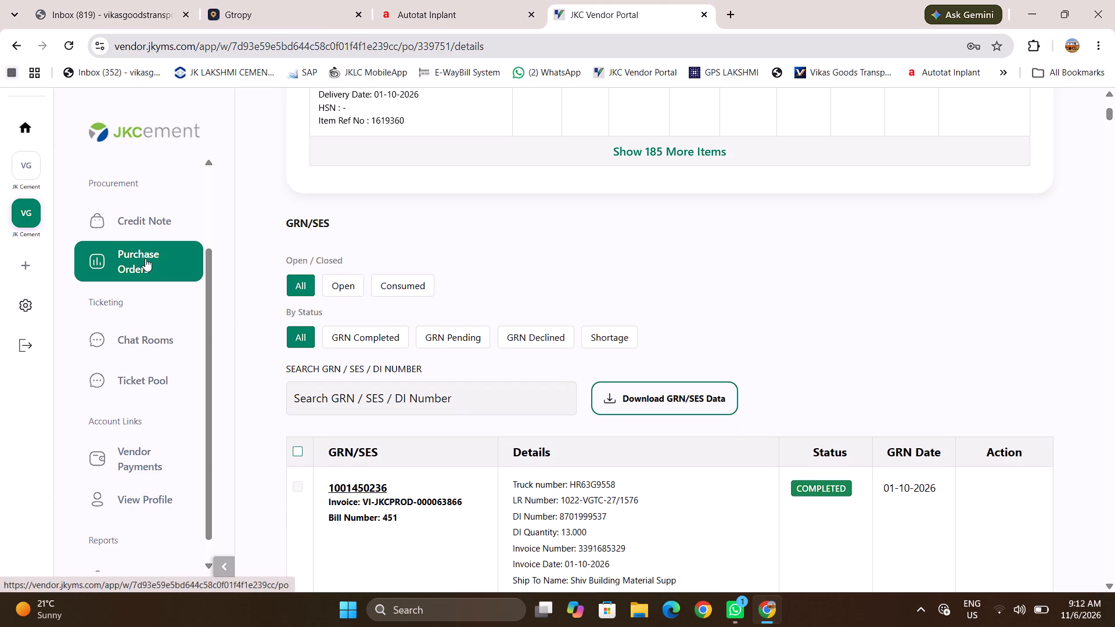
scroll(391, 395, "down", 5)
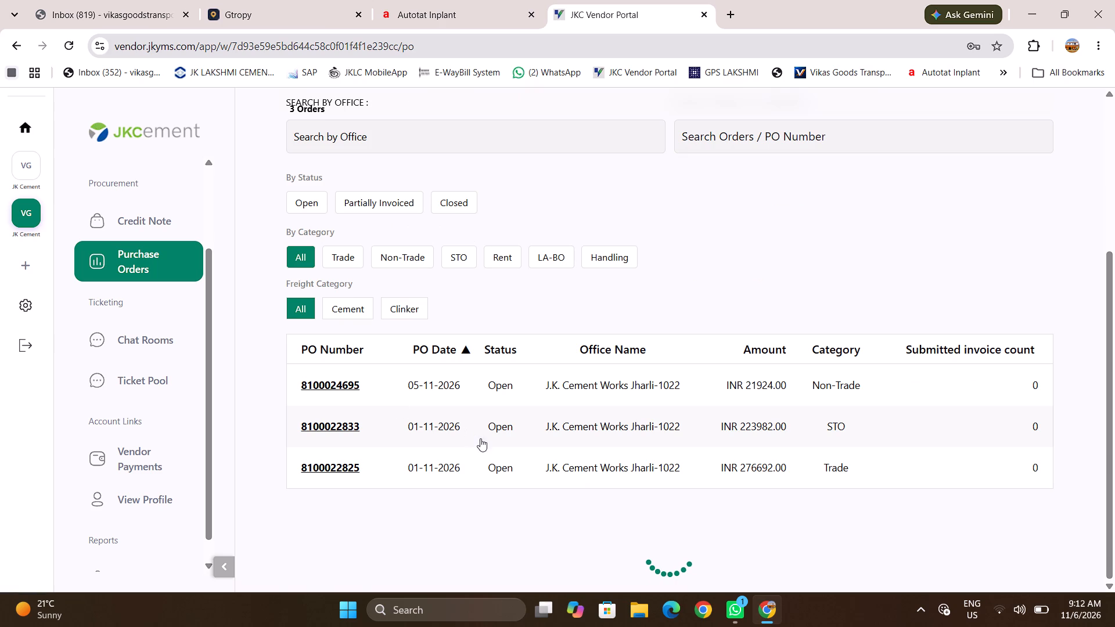
scroll(469, 499, "down", 4)
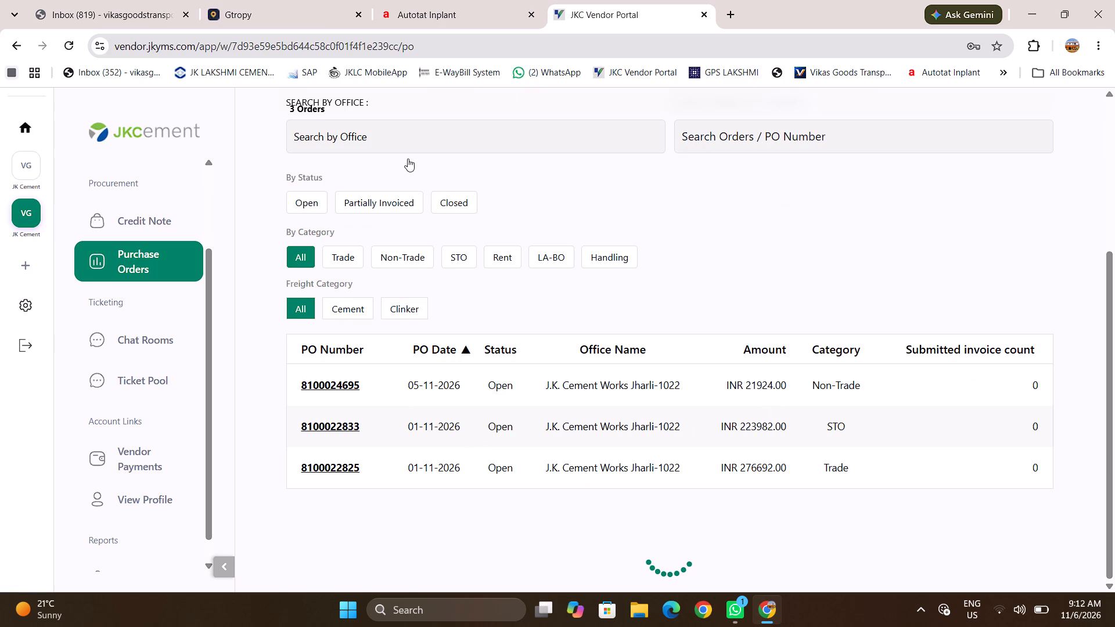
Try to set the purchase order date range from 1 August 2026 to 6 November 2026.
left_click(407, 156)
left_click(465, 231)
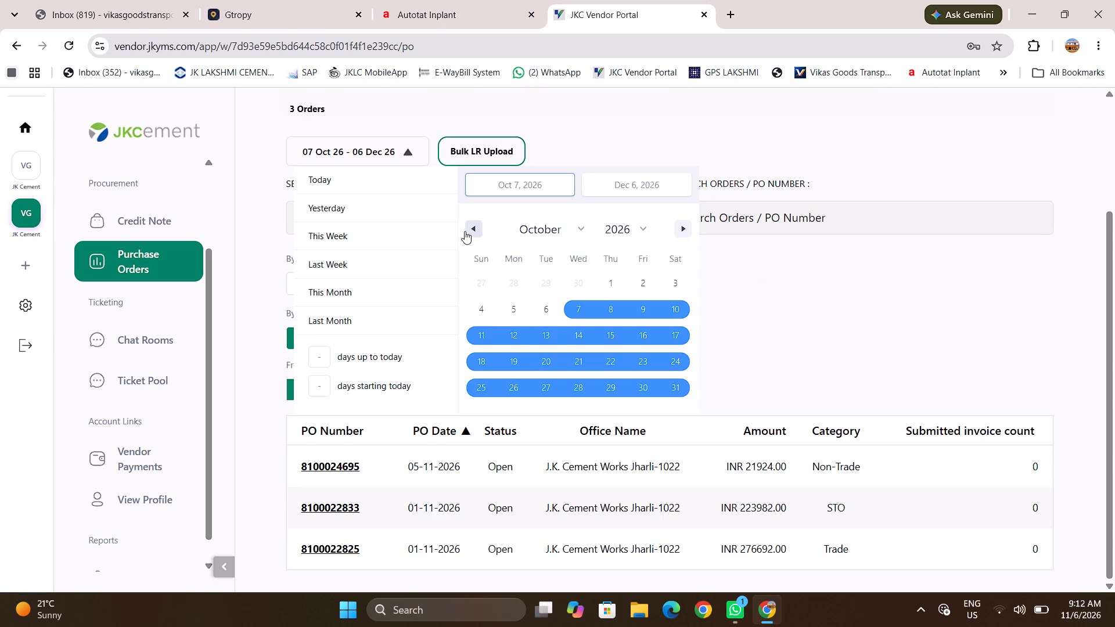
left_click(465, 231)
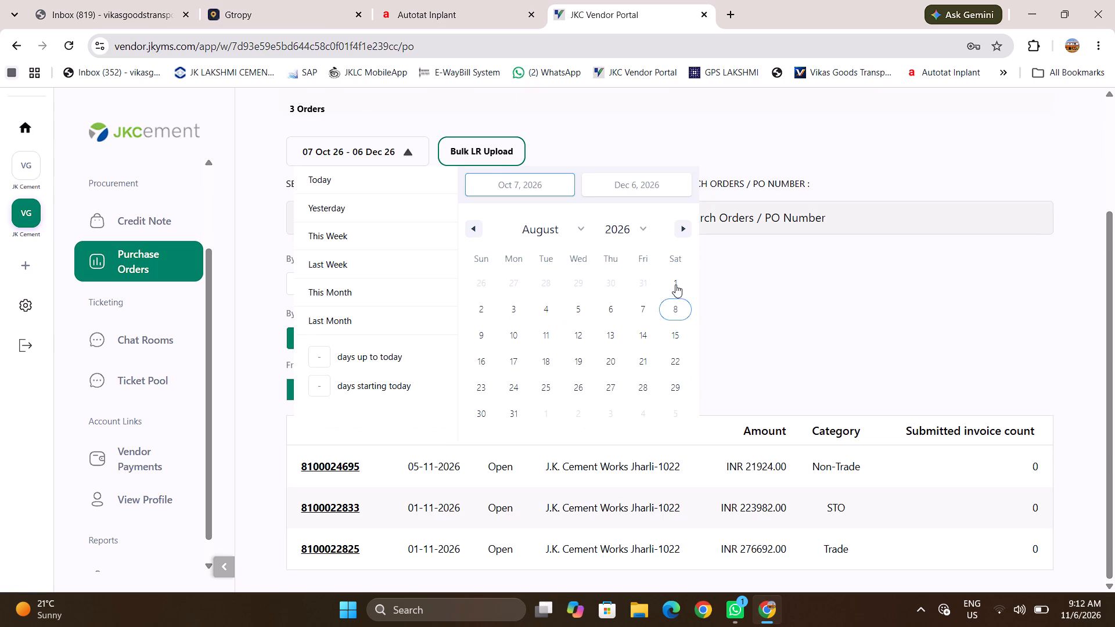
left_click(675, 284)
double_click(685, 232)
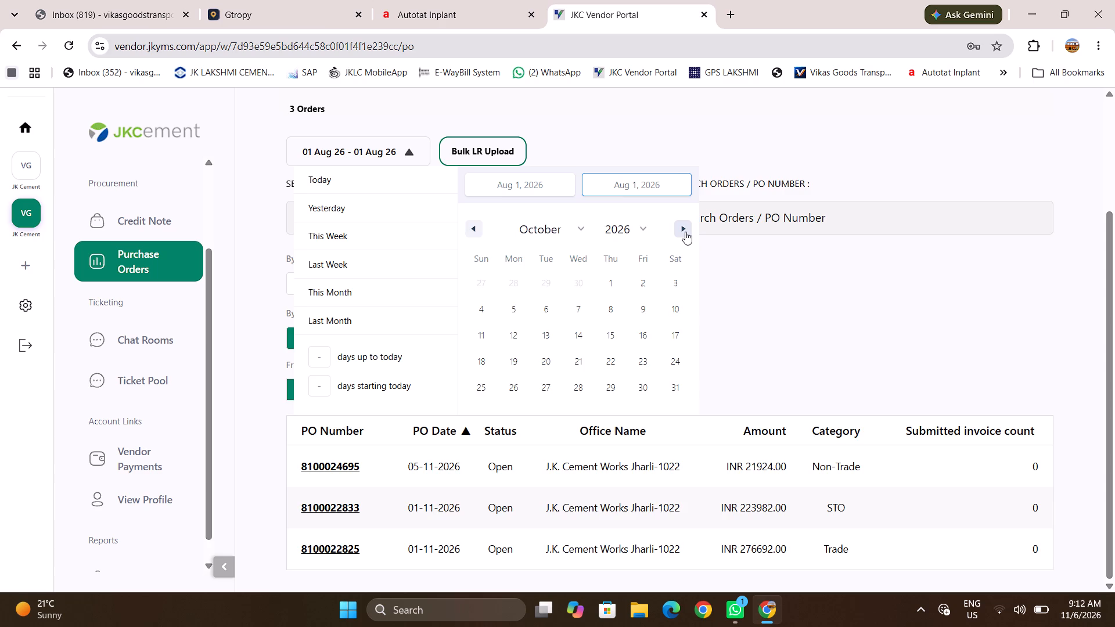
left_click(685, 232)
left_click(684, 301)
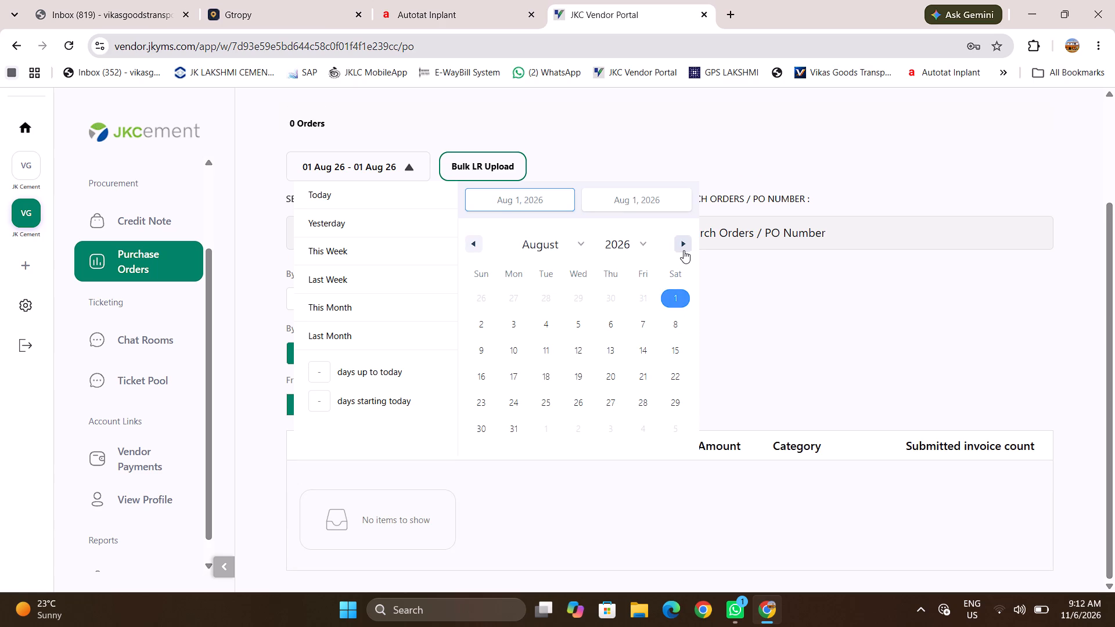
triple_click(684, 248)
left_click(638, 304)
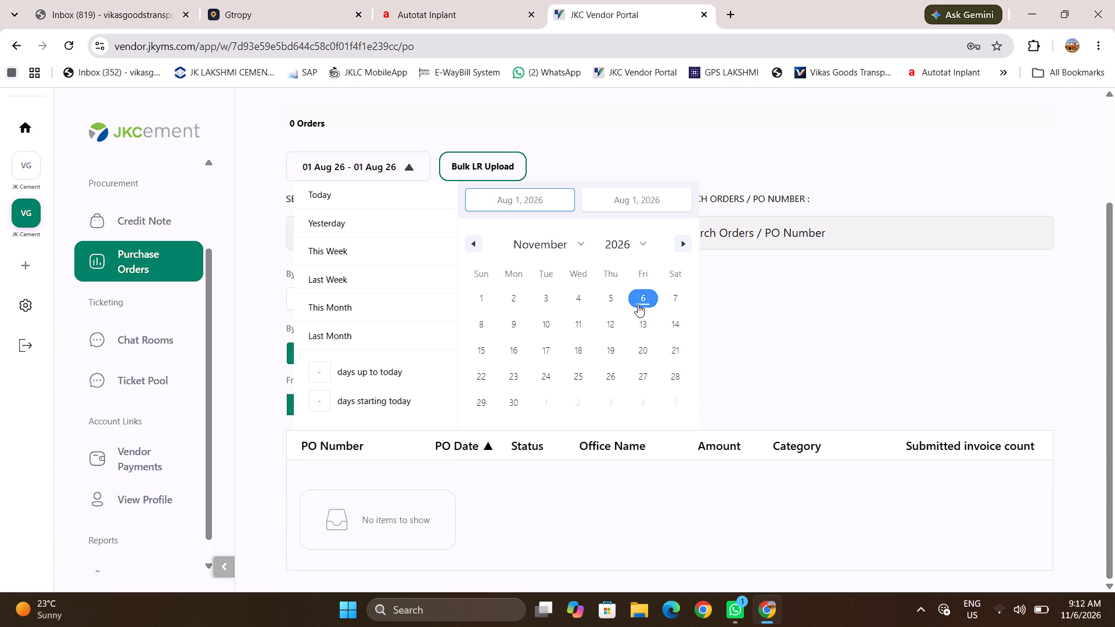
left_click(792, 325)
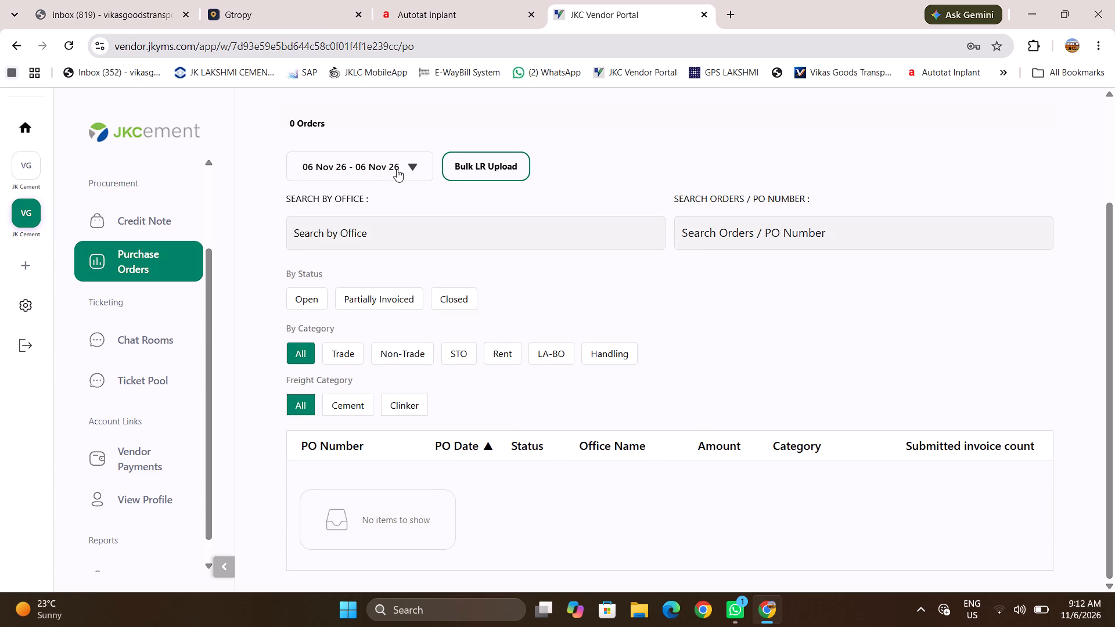
Set the purchase order list's date range to 01 Aug 26 - 06 Nov 26.
left_click(397, 169)
left_click(486, 246)
left_click_drag(486, 246, 483, 245)
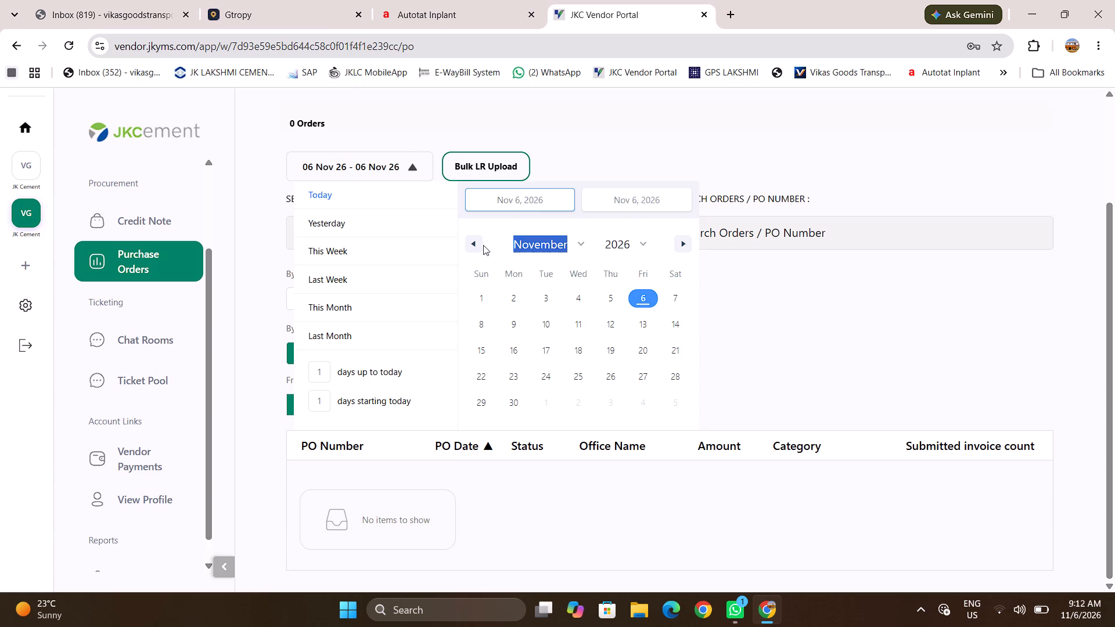
left_click_drag(483, 245, 461, 243)
triple_click(473, 246)
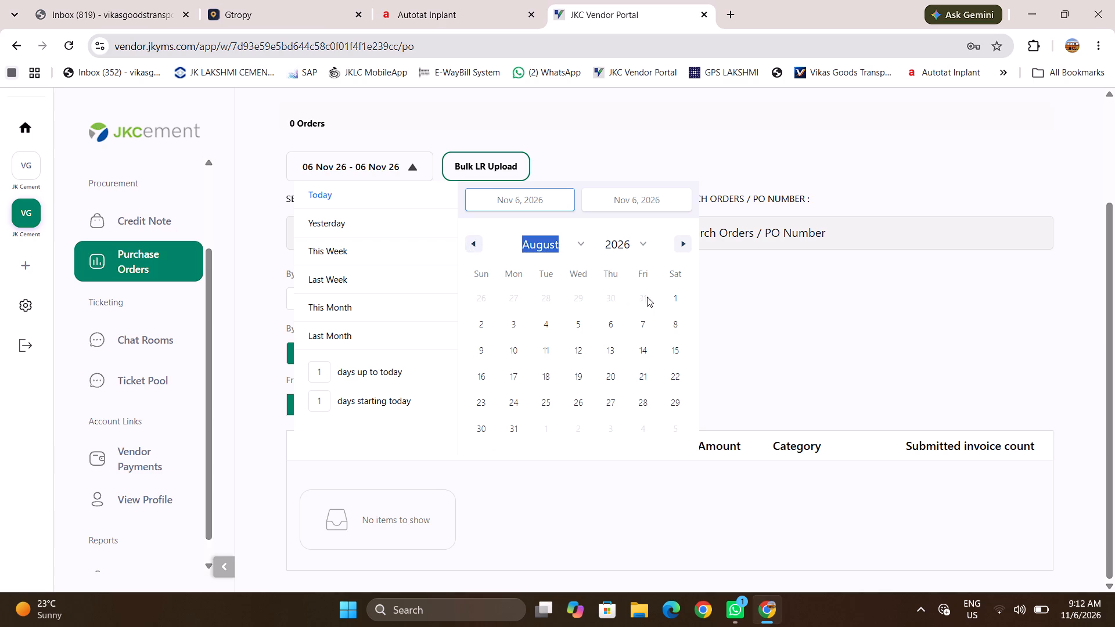
left_click(671, 294)
double_click(689, 254)
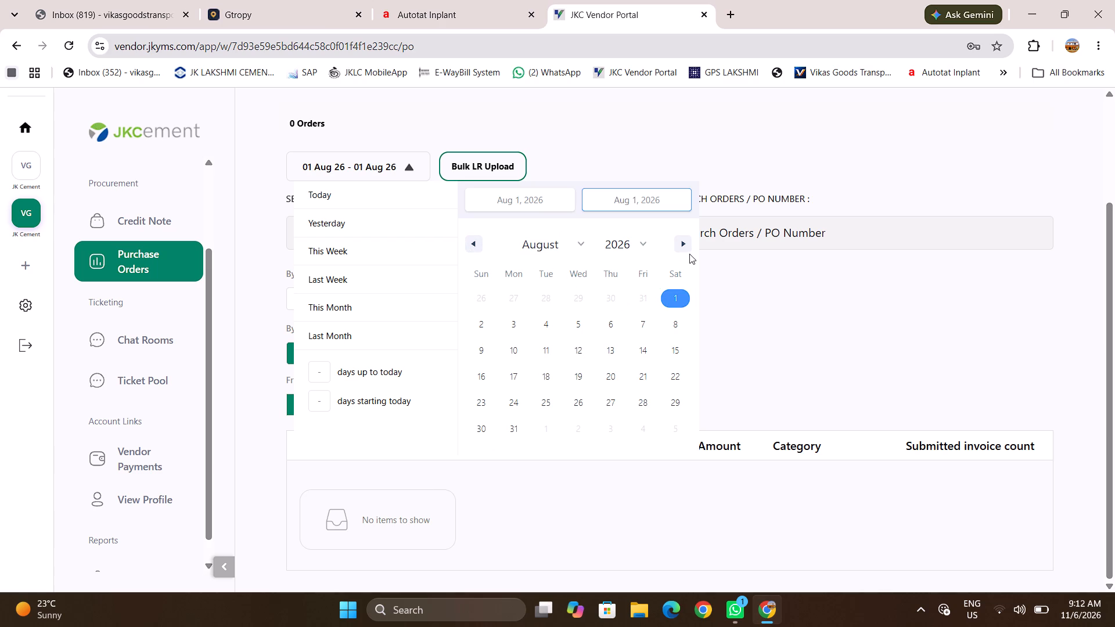
left_click_drag(670, 240, 679, 241)
triple_click(679, 241)
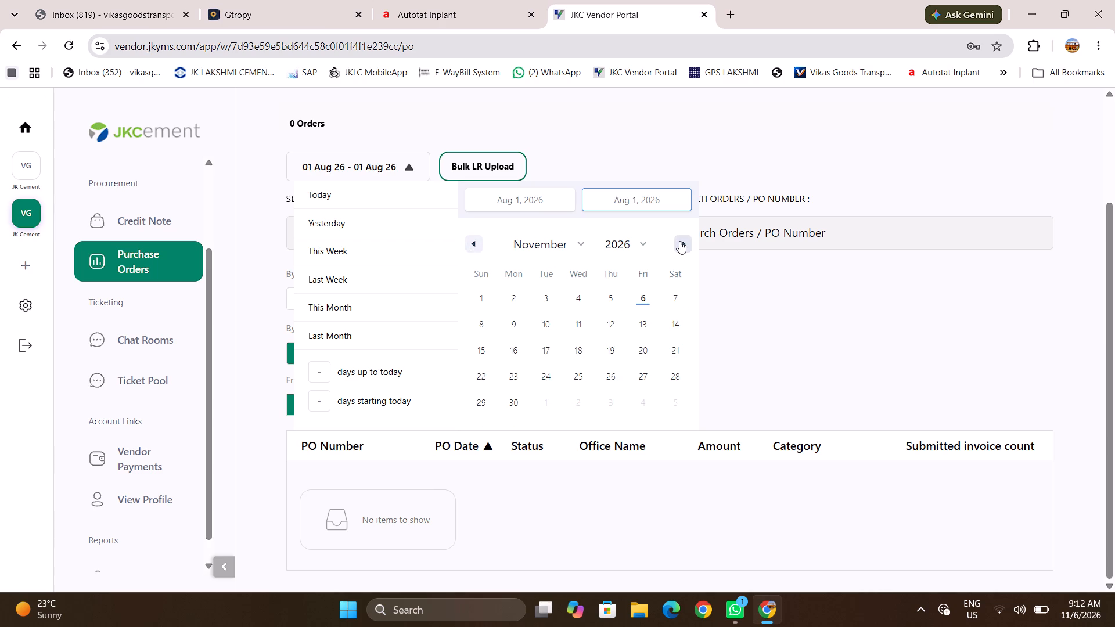
left_click(644, 292)
left_click(789, 319)
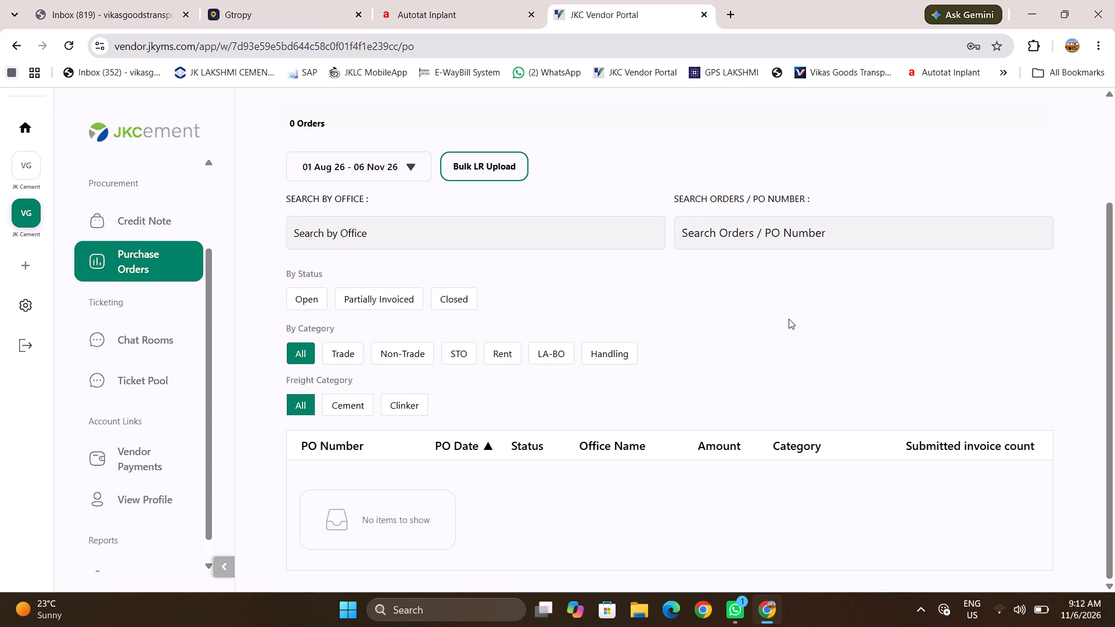
scroll(613, 429, "down", 7)
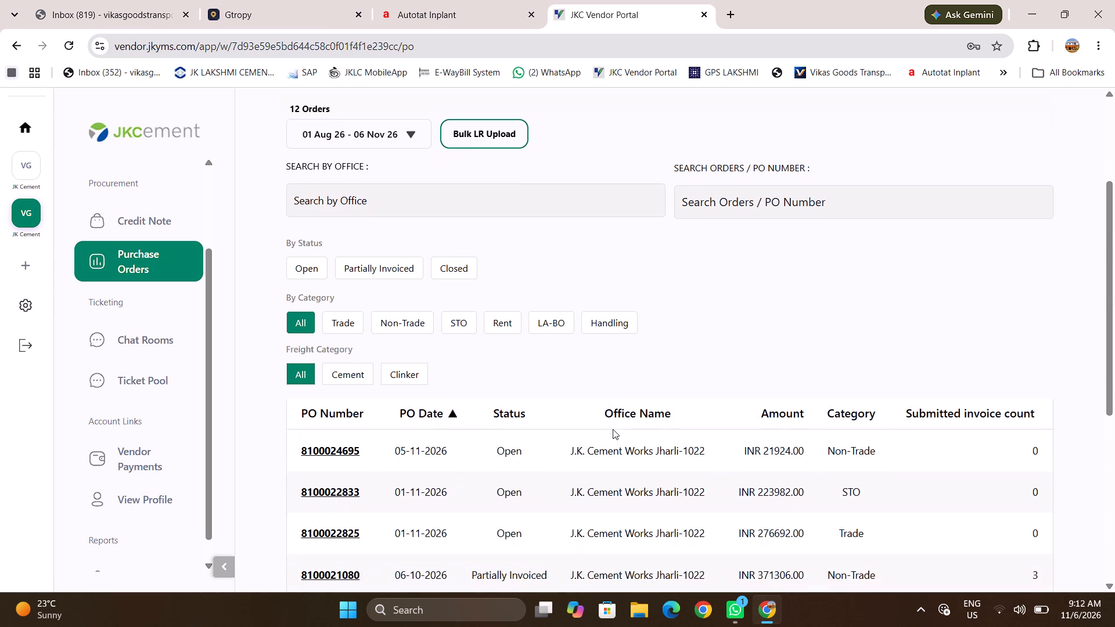
scroll(613, 429, "down", 5)
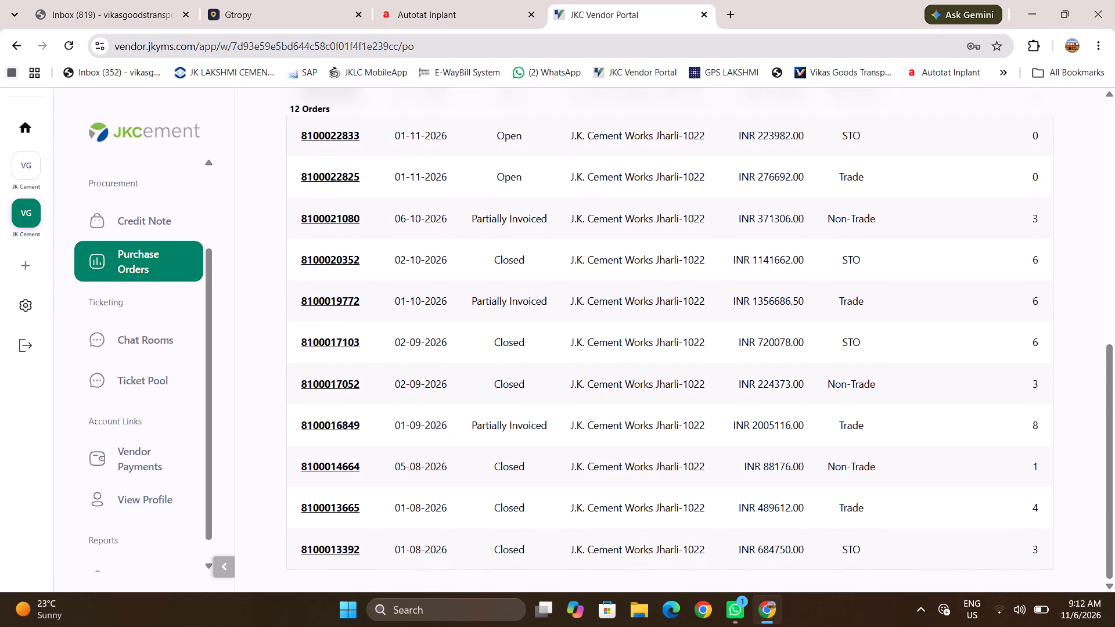
scroll(613, 429, "down", 1)
left_click(339, 434)
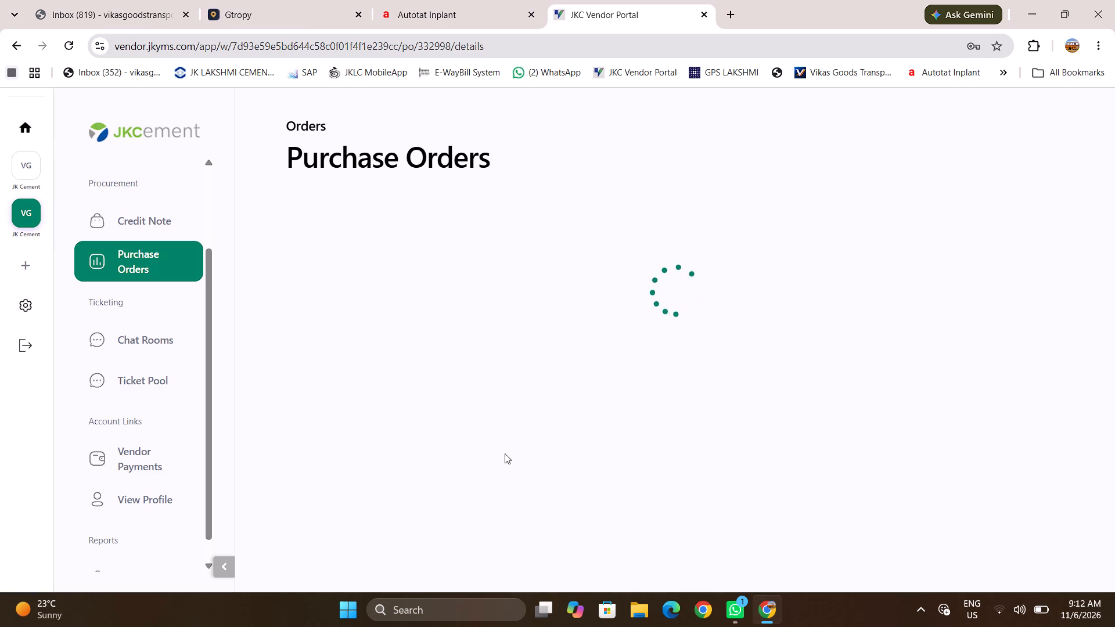
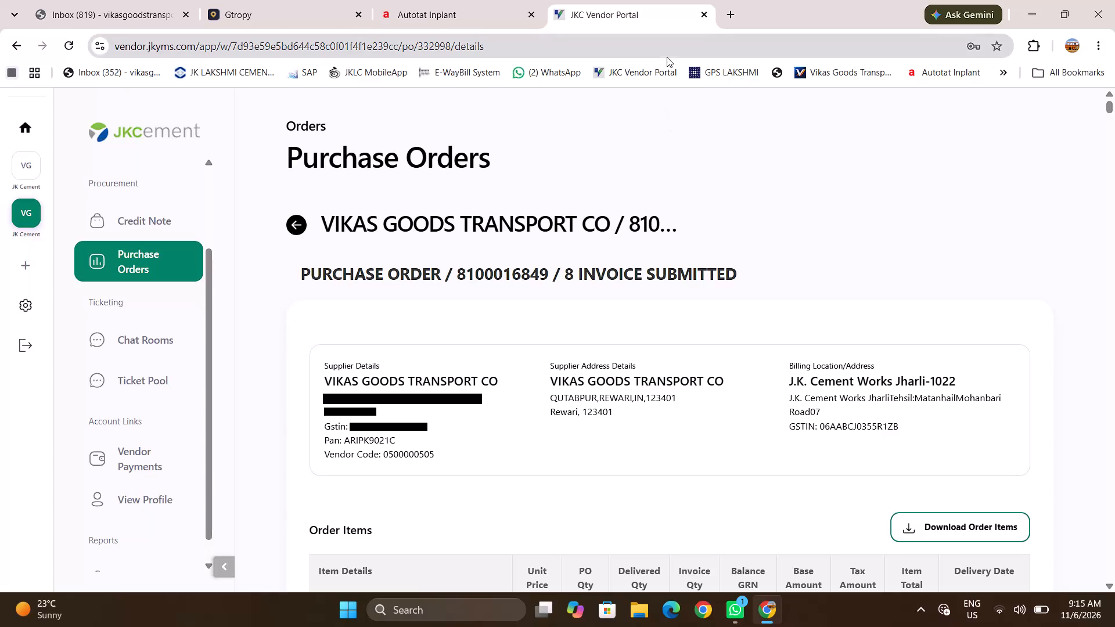
Leave the vendor portal and look in on the Autotat Inplant page and the Gtropy vehicle tracking dashboard.
left_click(396, 0)
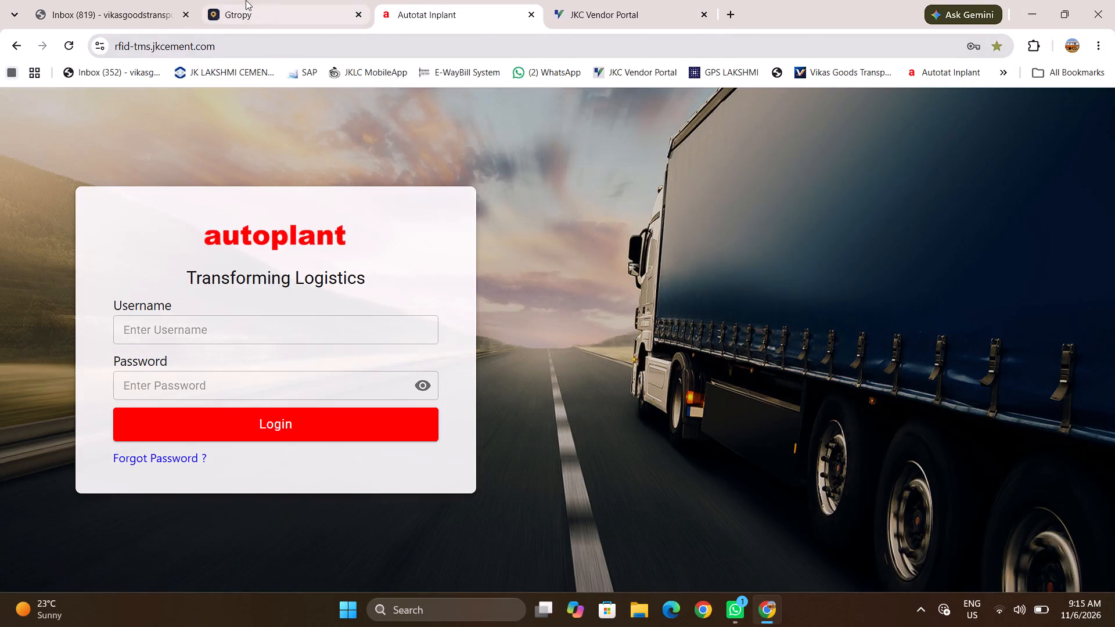
left_click(246, 0)
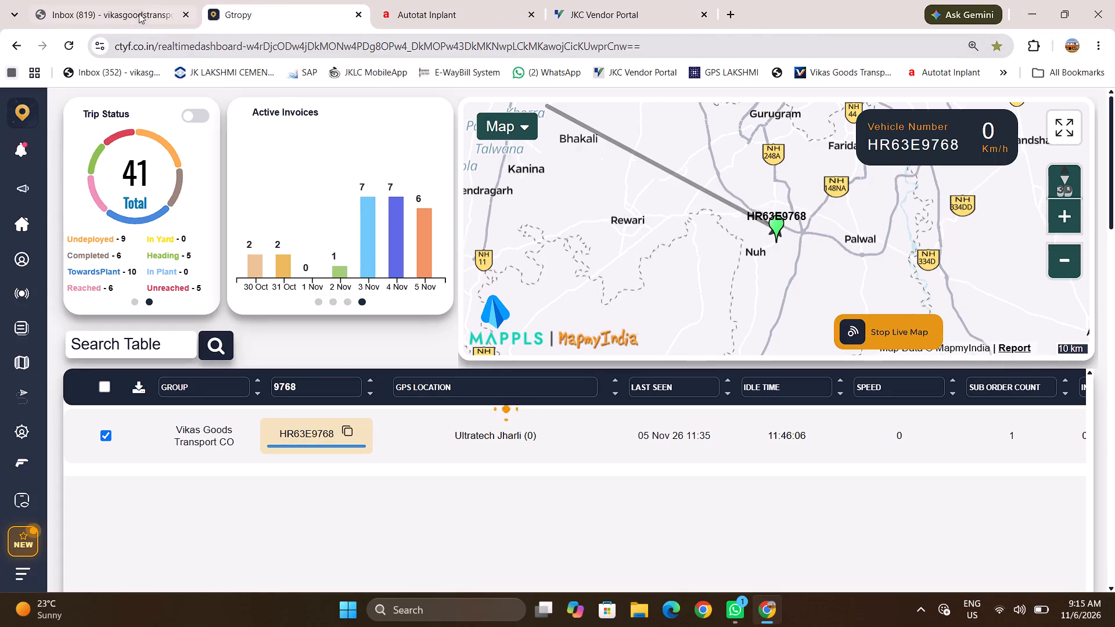
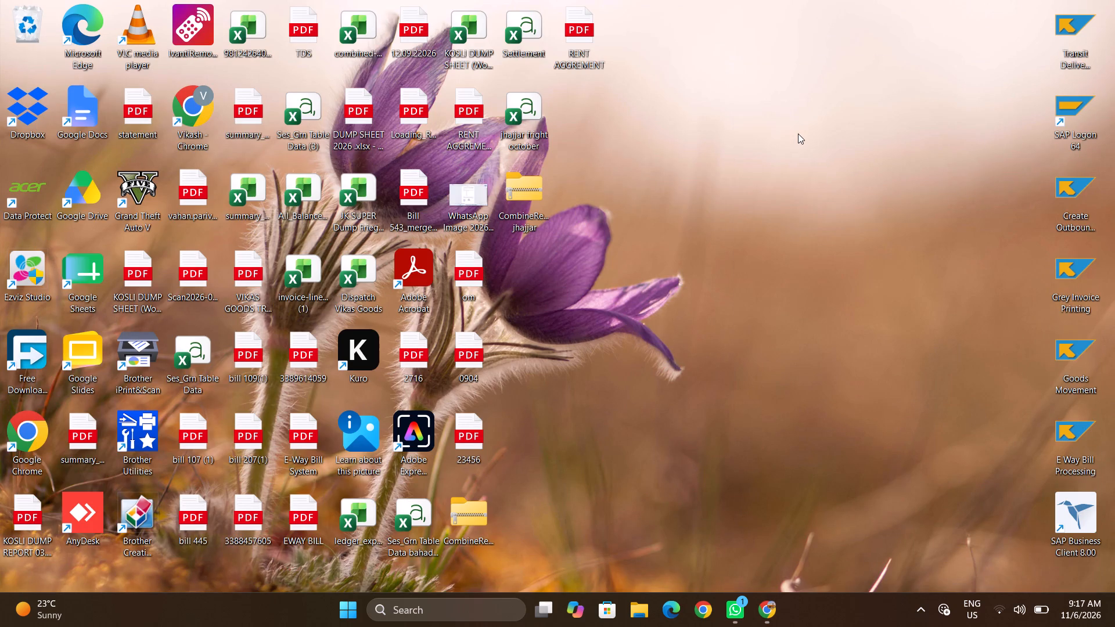
Refresh the Windows desktop.
right_click(798, 134)
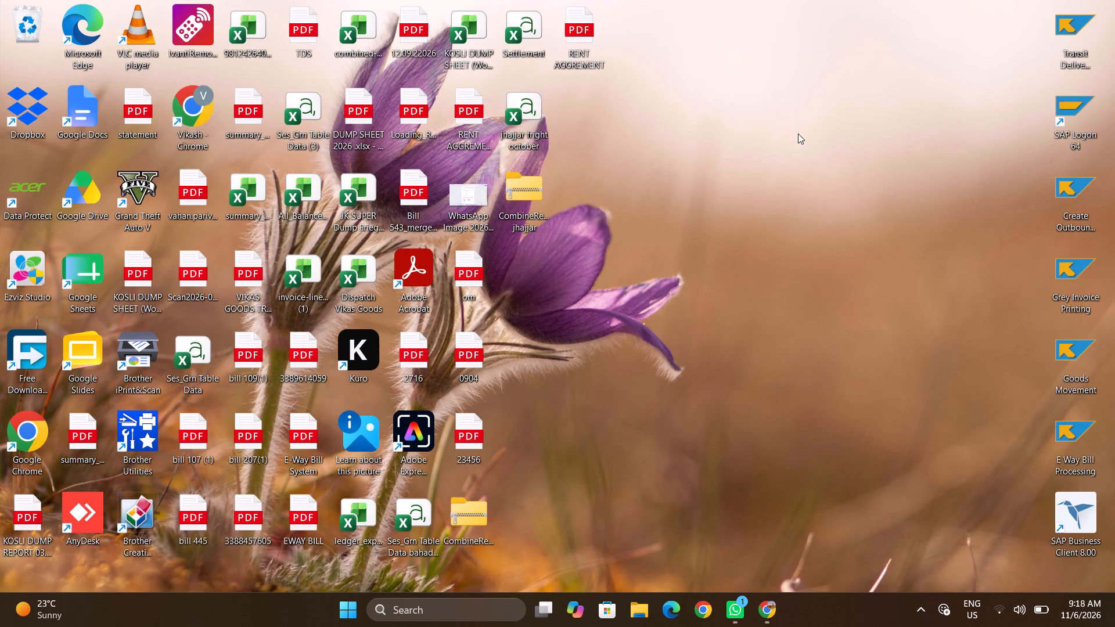
right_click(798, 134)
right_click(823, 159)
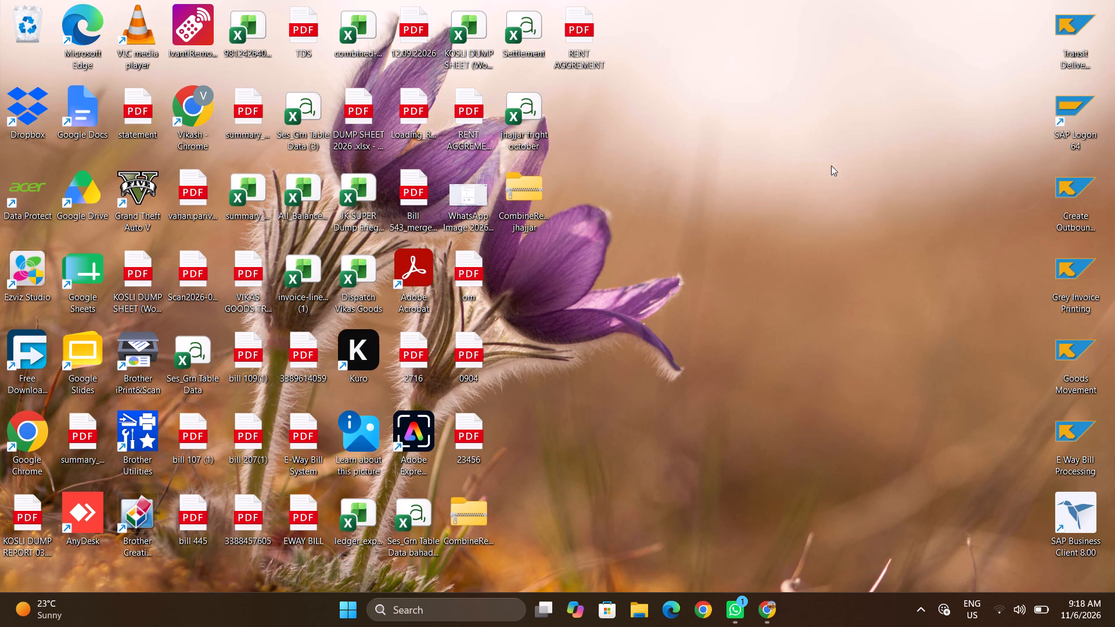
left_click(859, 216)
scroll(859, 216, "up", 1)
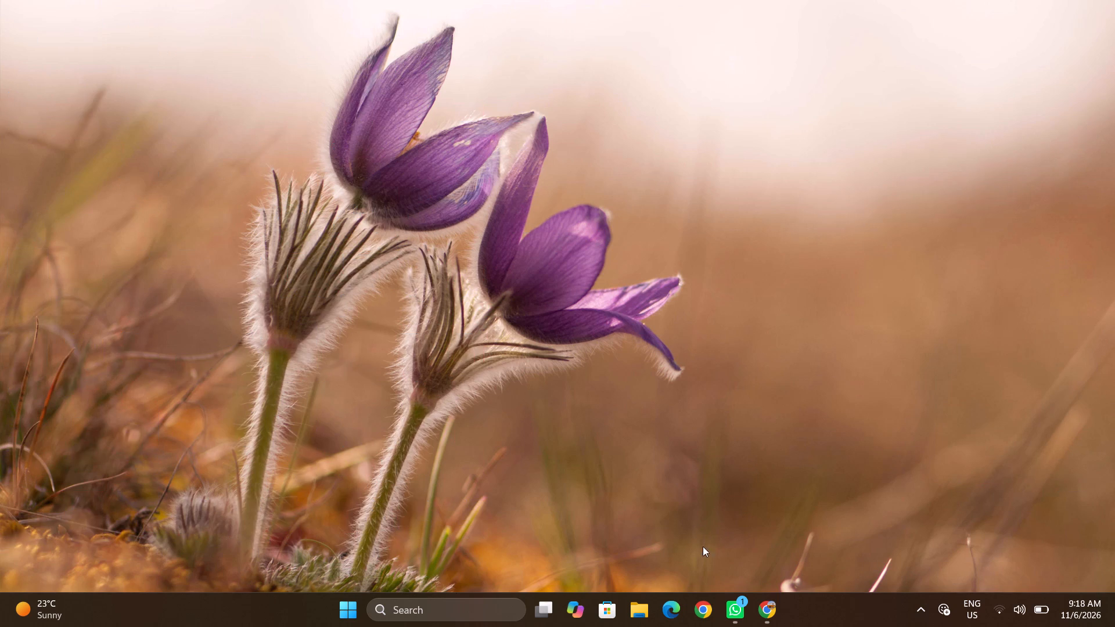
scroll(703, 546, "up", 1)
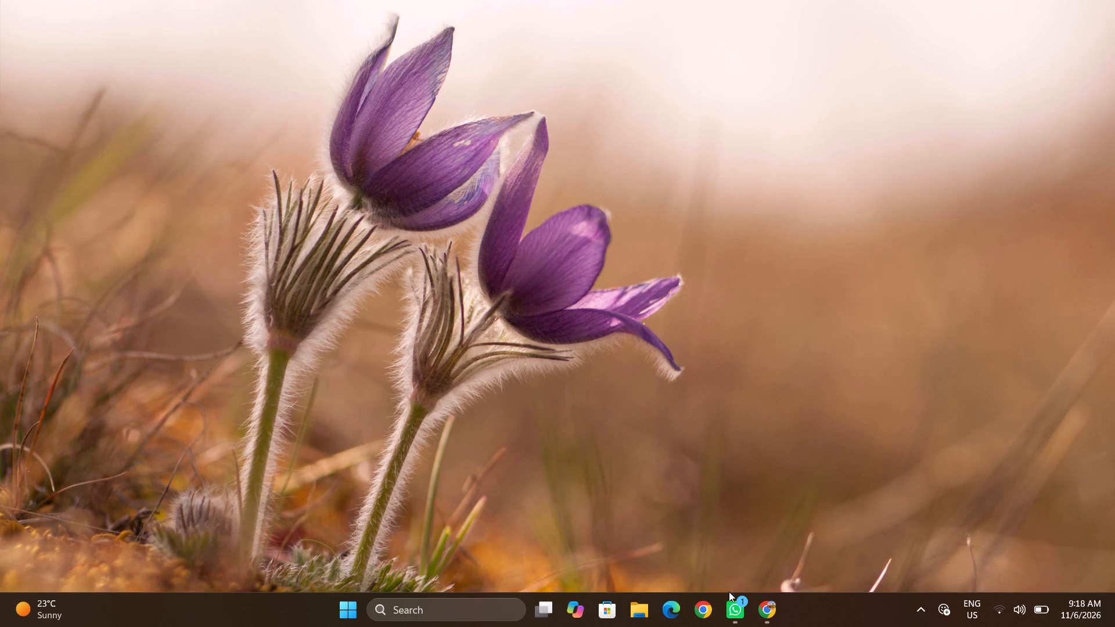
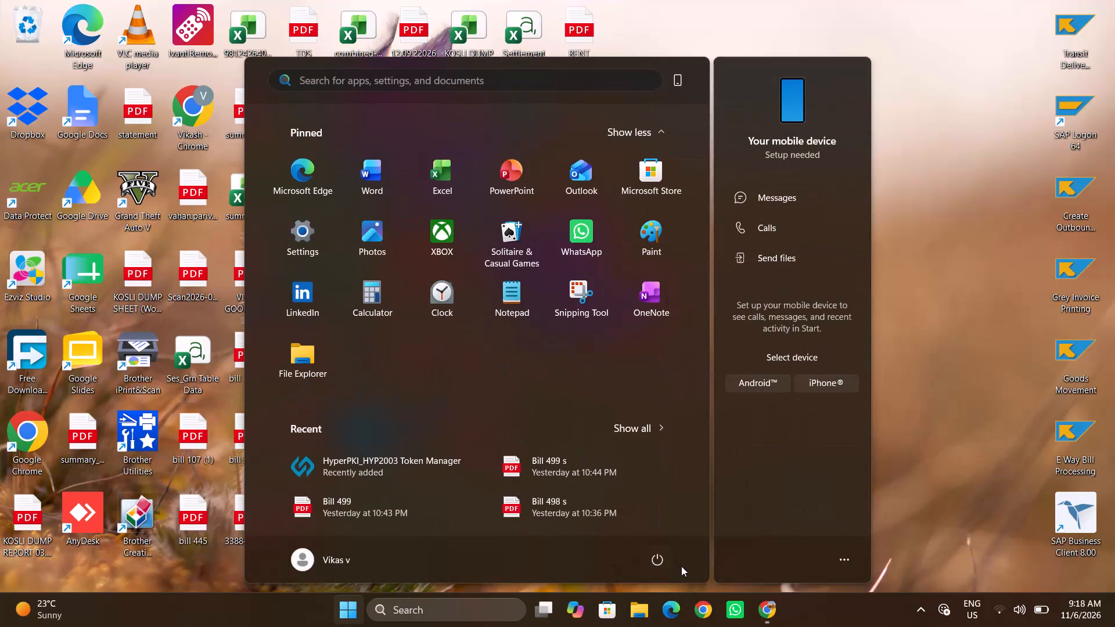
Switch to the Windows power options and choose one to end the computer session.
left_click(658, 562)
left_click(674, 509)
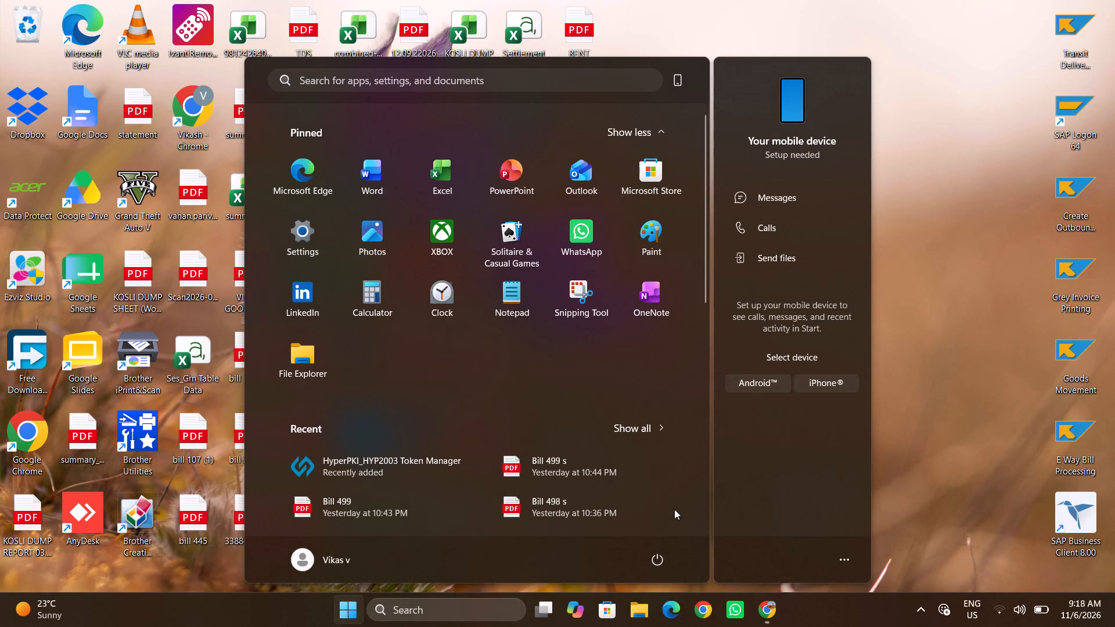